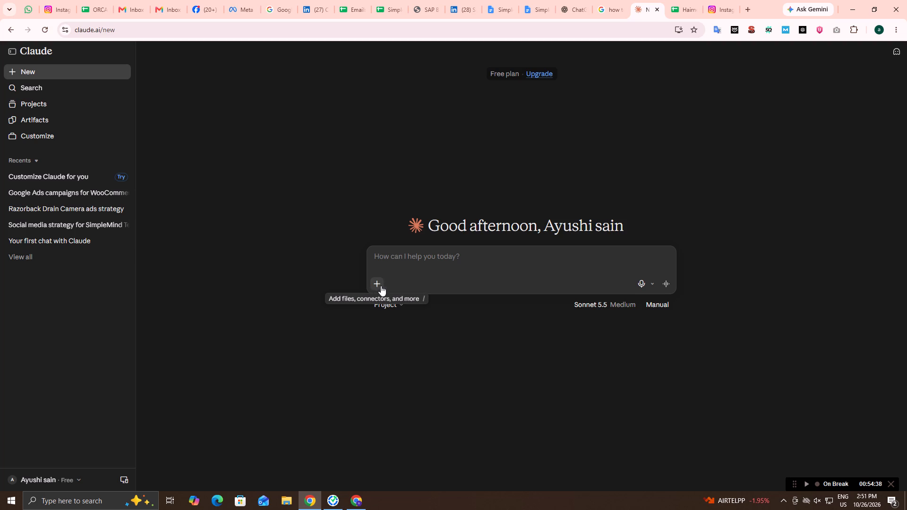
Switch to the Hairncraaft 1 Month SMO Report spreadsheet.
{"action": "left_click", "coordinate": [676, 0]}
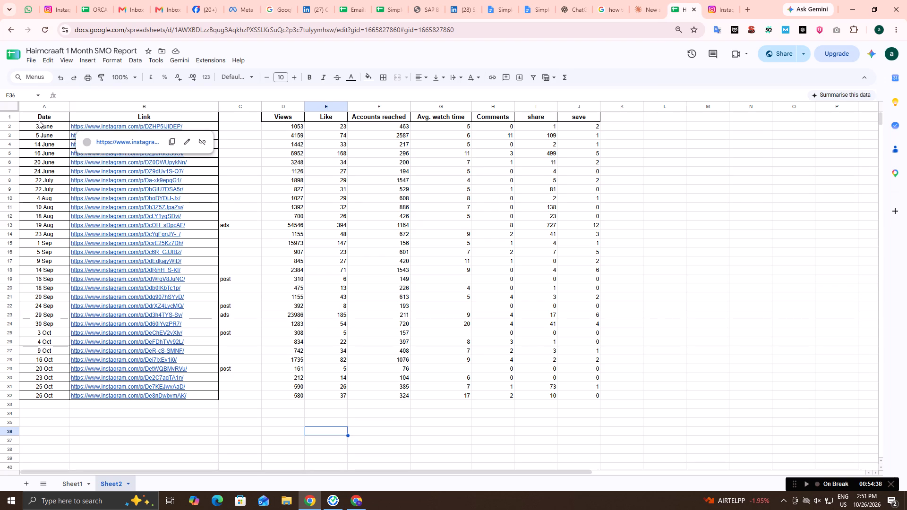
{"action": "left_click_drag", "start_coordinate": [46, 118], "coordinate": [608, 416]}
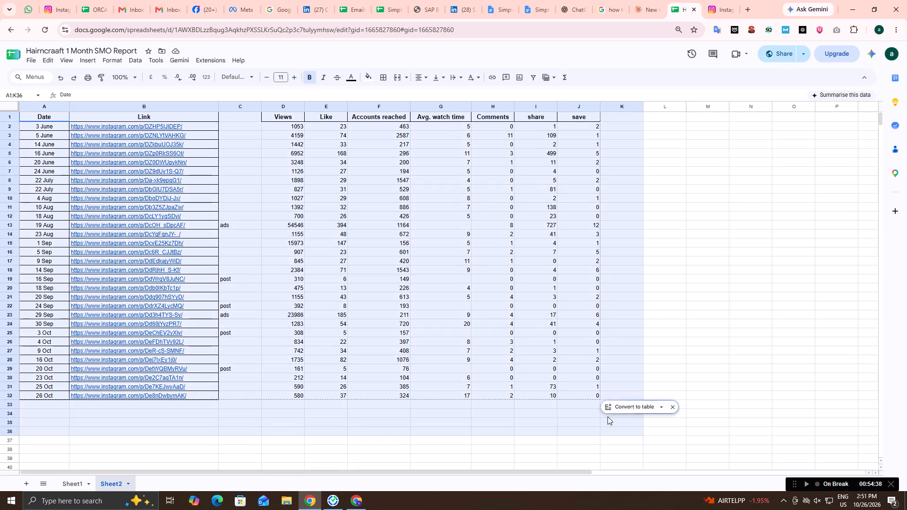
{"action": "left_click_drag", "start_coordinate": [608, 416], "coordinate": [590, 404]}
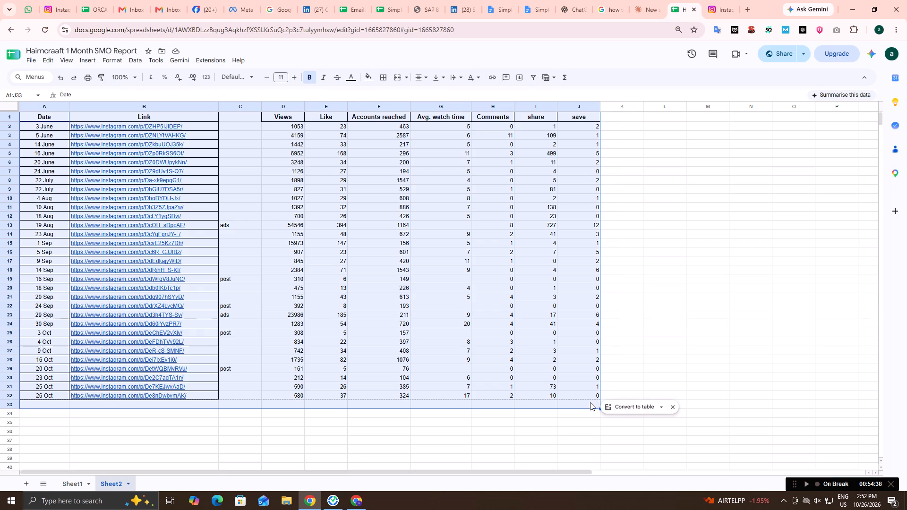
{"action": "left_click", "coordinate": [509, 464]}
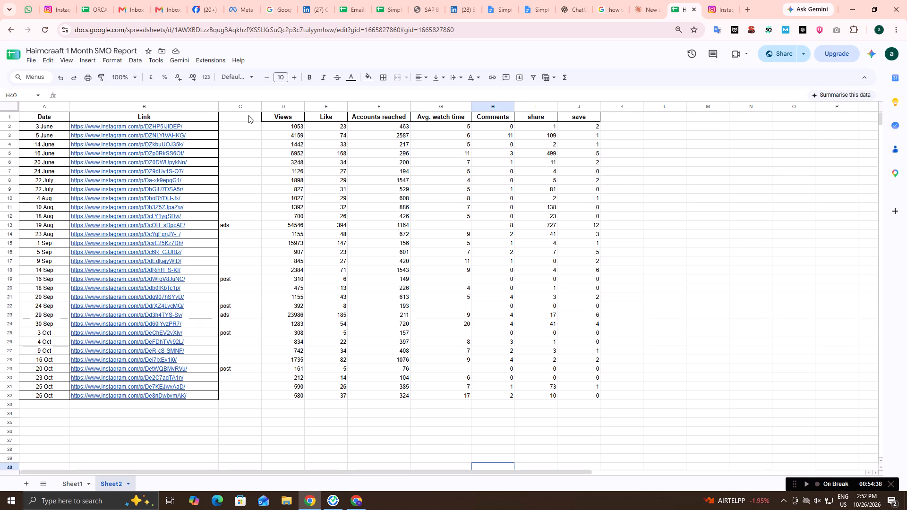
Centre-align the contents of C1:J32 horizontally and apply borders to all cells in that range.
{"action": "left_click_drag", "start_coordinate": [250, 118], "coordinate": [590, 393]}
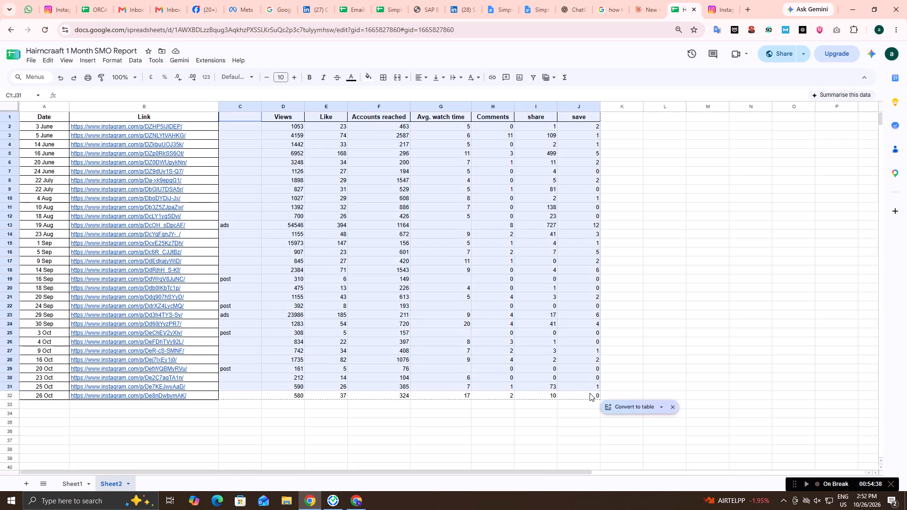
{"action": "left_click_drag", "start_coordinate": [590, 393], "coordinate": [588, 397]}
{"action": "left_click", "coordinate": [416, 73]}
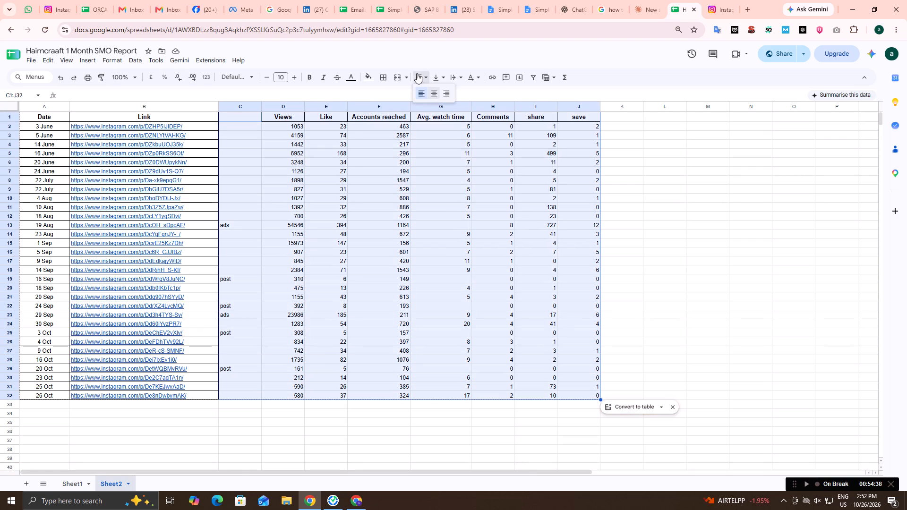
{"action": "left_click", "coordinate": [433, 95]}
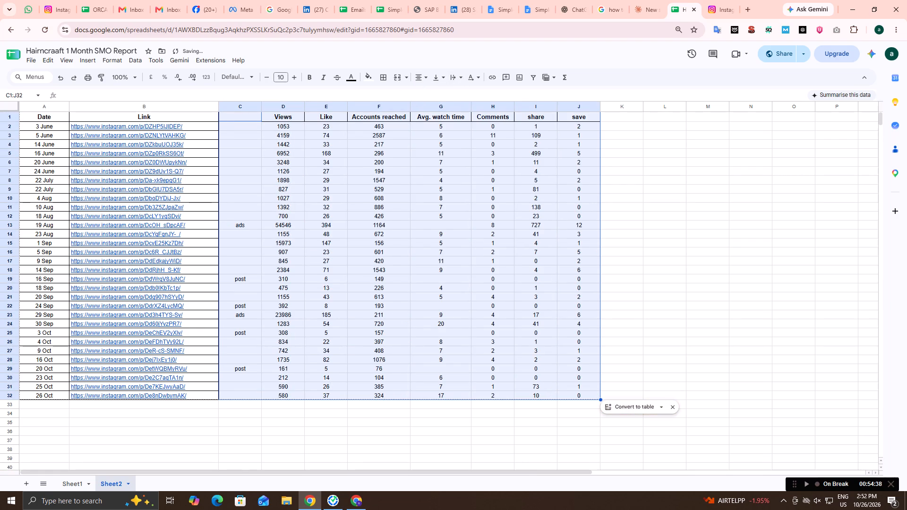
{"action": "left_click", "coordinate": [383, 79]}
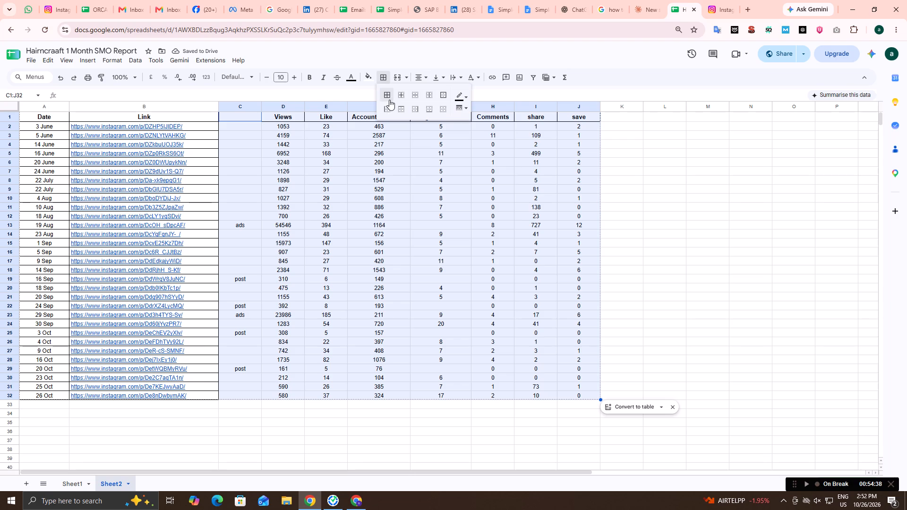
{"action": "left_click", "coordinate": [386, 96]}
{"action": "left_click", "coordinate": [429, 224]}
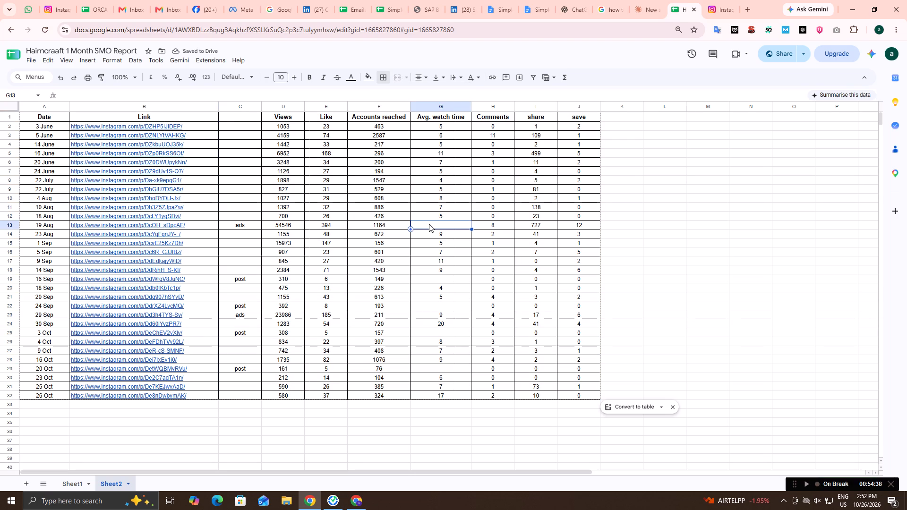
Enter the header "Formet" in cell C1 and make it bold.
{"action": "left_click", "coordinate": [242, 119]}
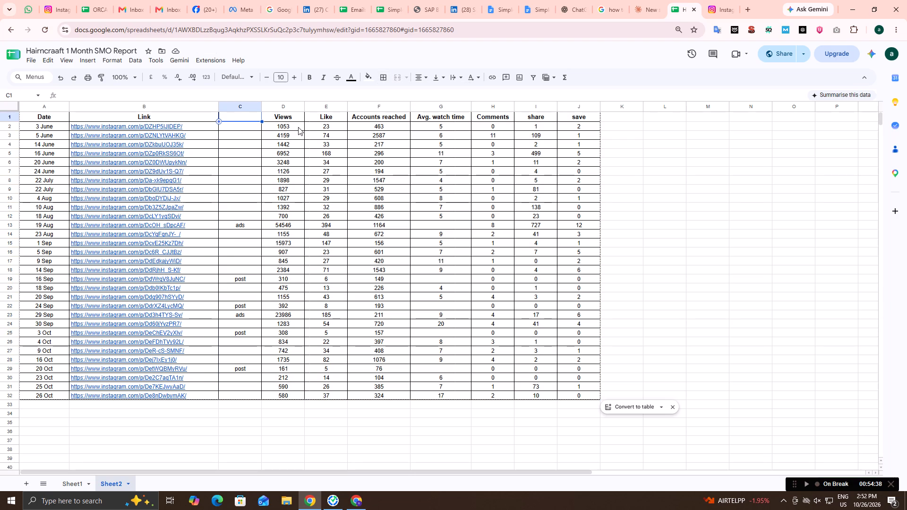
{"action": "type", "text": "Formet"}
{"action": "key", "text": "Return"}
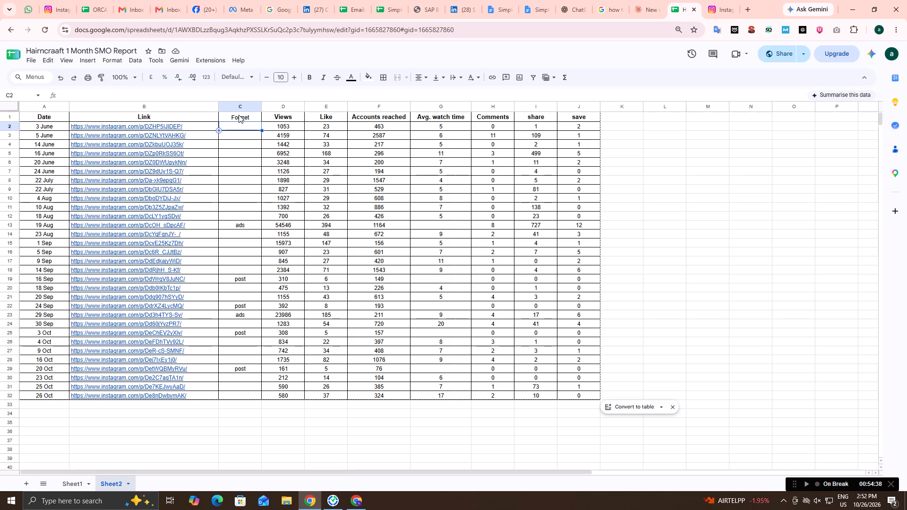
{"action": "left_click", "coordinate": [239, 115]}
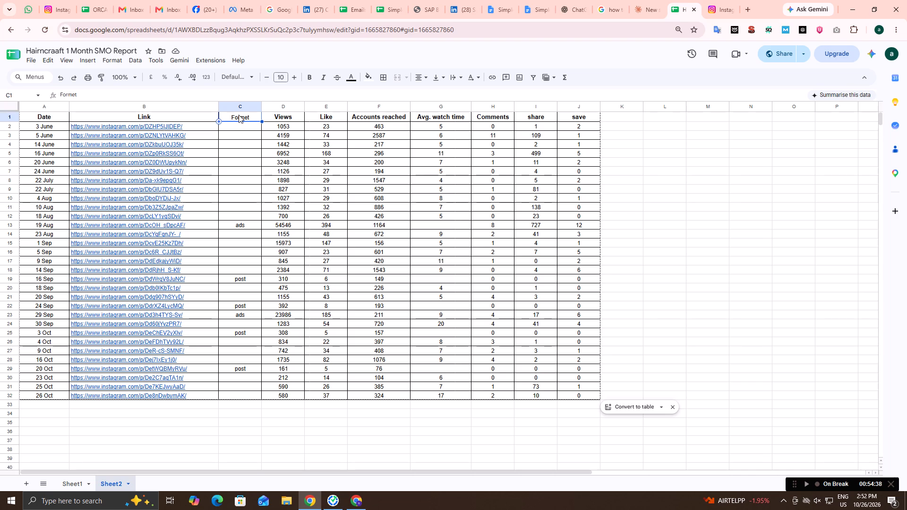
{"action": "left_click", "coordinate": [314, 75]}
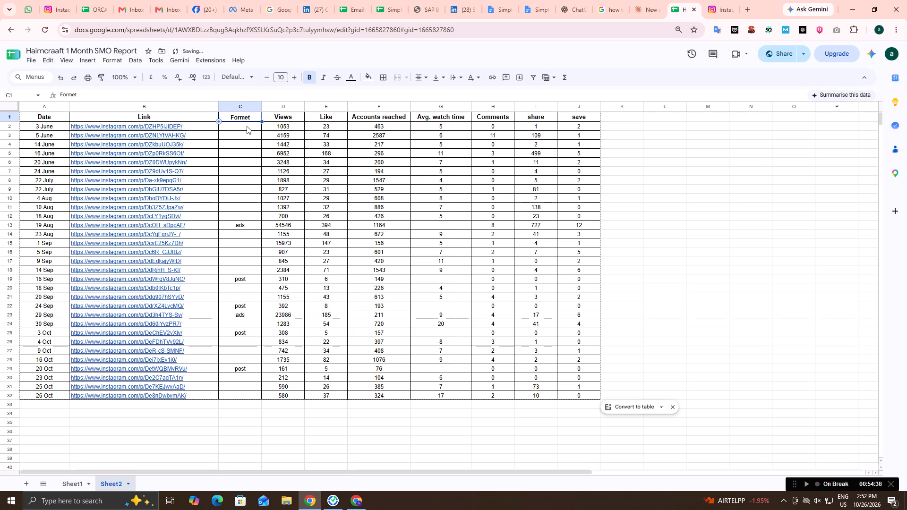
Enter "Reel" in cell C2 as the format of the 3 June entry.
{"action": "left_click", "coordinate": [247, 126]}
{"action": "type", "text": "Ree"}
{"action": "key", "text": "Return"}
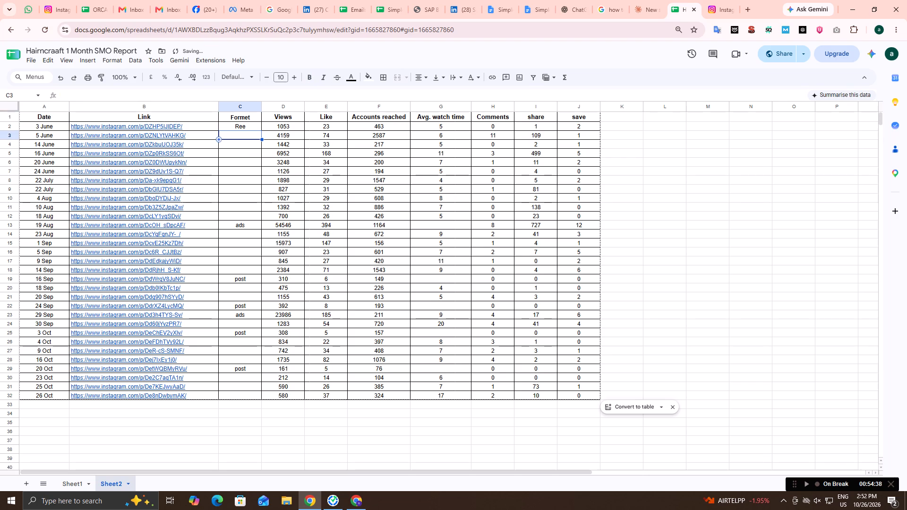
{"action": "key", "text": "Up"}
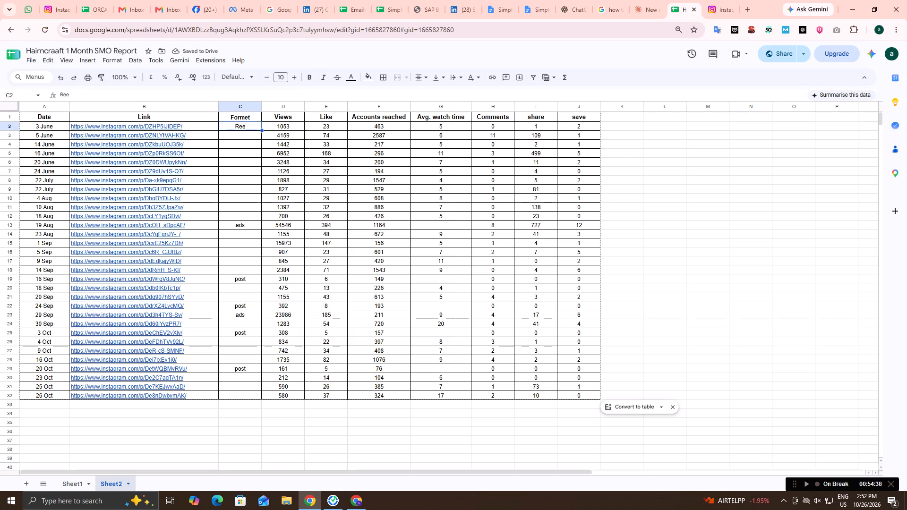
{"action": "key", "text": "Return"}
{"action": "key", "text": "l"}
{"action": "key", "text": "Return"}
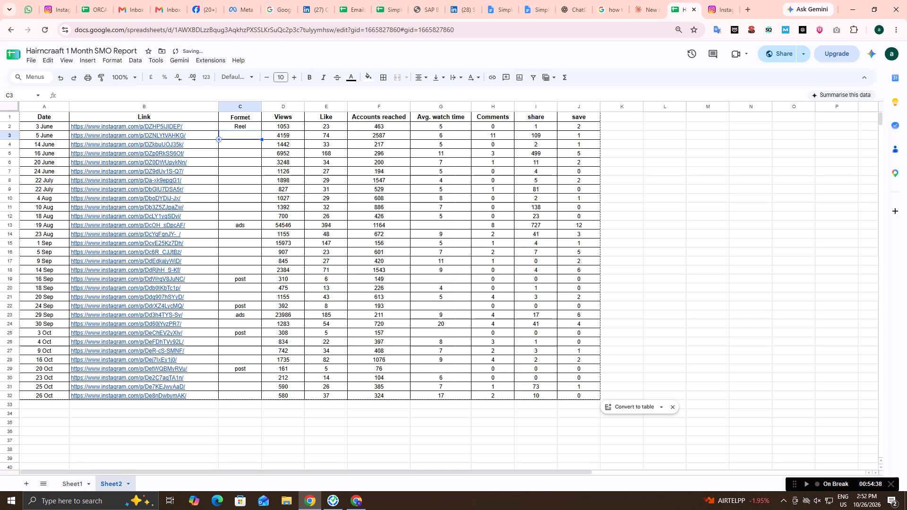
Copy "Reel" from C2 into cells C3:C12, covering the 5 June to 18 Aug entries.
{"action": "left_click", "coordinate": [244, 127]}
{"action": "key", "text": "ctrl+c"}
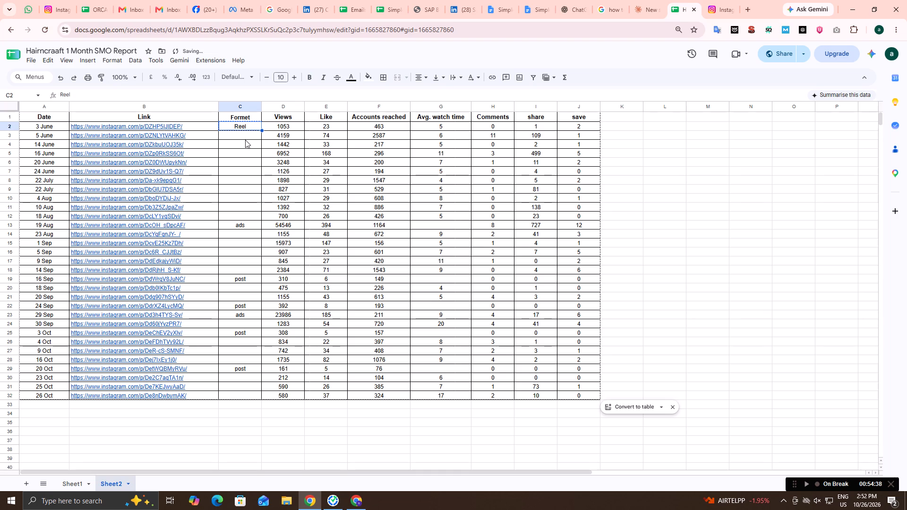
{"action": "left_click_drag", "start_coordinate": [246, 136], "coordinate": [246, 150]}
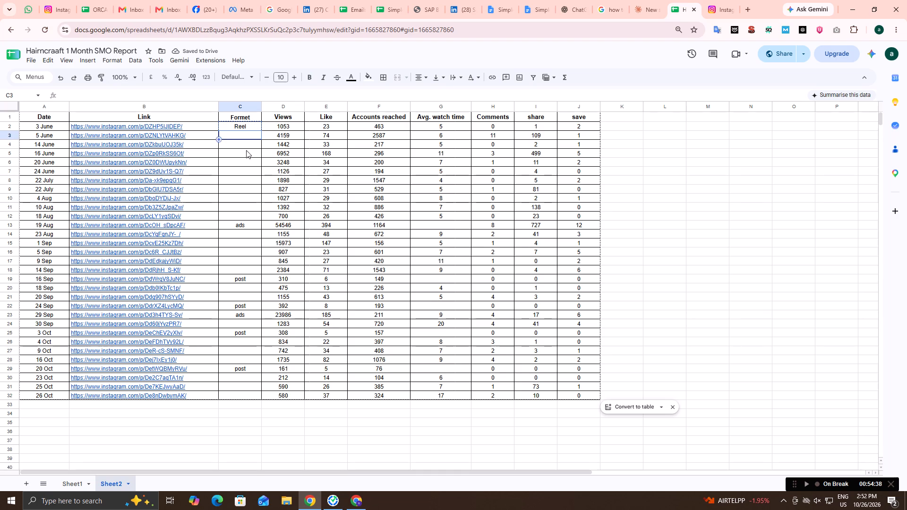
{"action": "left_click_drag", "start_coordinate": [246, 150], "coordinate": [248, 212]}
{"action": "key", "text": "ctrl+v"}
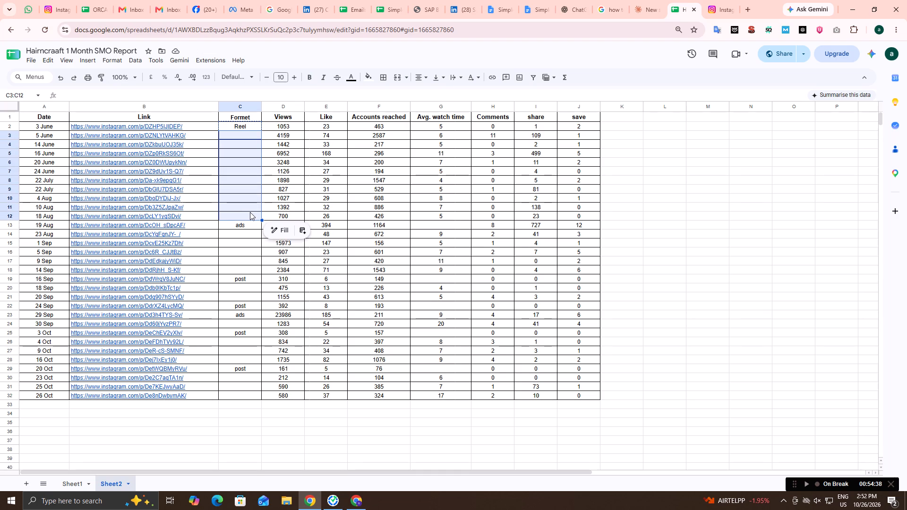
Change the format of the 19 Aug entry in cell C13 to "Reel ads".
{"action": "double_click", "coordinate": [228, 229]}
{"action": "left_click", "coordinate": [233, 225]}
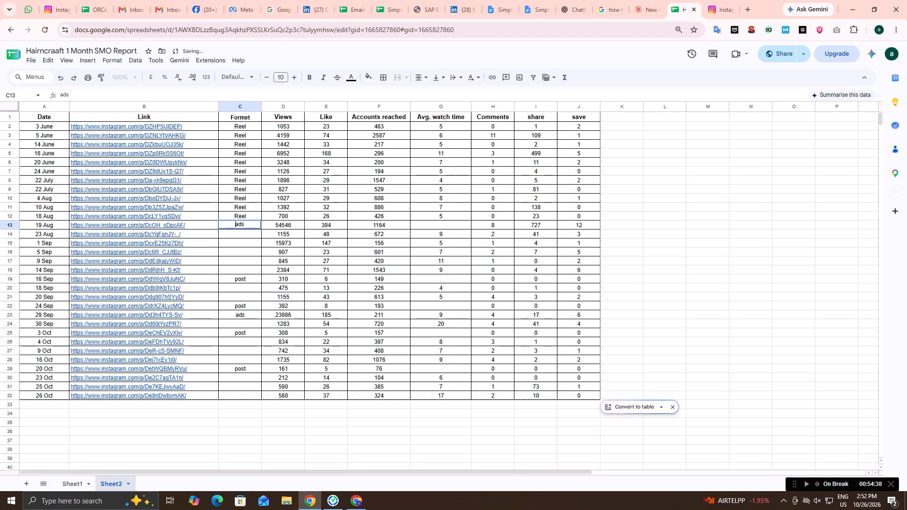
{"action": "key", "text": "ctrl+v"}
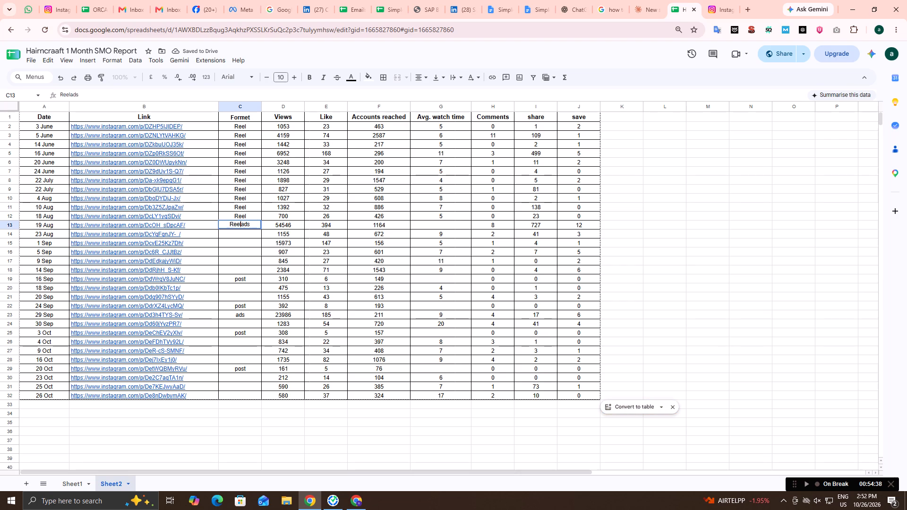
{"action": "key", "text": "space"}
Paste "Reel" into the empty Formet cells C14:C18, C20:C21, C24, C26:C28 and C30:C32.
{"action": "left_click", "coordinate": [239, 233]}
{"action": "left_click_drag", "start_coordinate": [239, 233], "coordinate": [234, 268]}
{"action": "key", "text": "ctrl+v"}
{"action": "left_click_drag", "start_coordinate": [243, 290], "coordinate": [240, 299]}
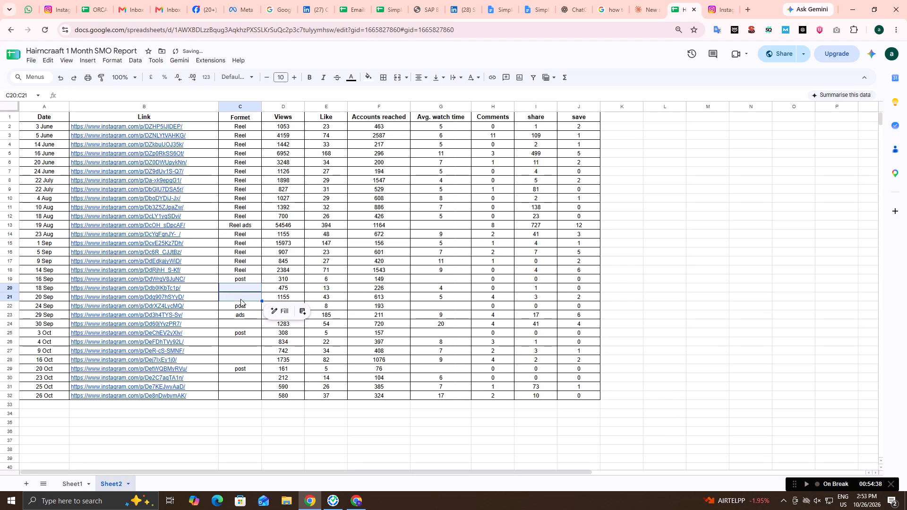
{"action": "key", "text": "ctrl+v"}
{"action": "left_click", "coordinate": [241, 323]}
{"action": "key", "text": "ctrl+v"}
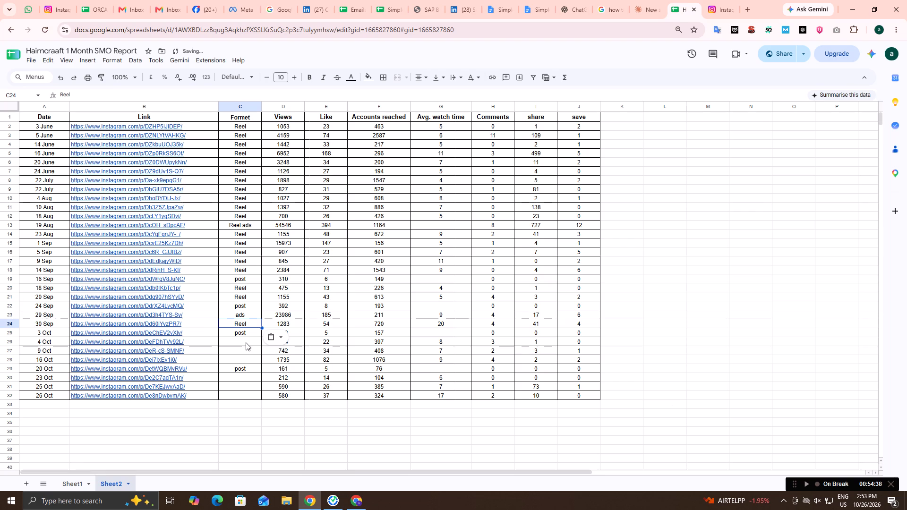
{"action": "left_click_drag", "start_coordinate": [246, 345], "coordinate": [244, 362]}
{"action": "key", "text": "ctrl+v"}
{"action": "left_click_drag", "start_coordinate": [242, 380], "coordinate": [240, 395]}
{"action": "key", "text": "ctrl+v"}
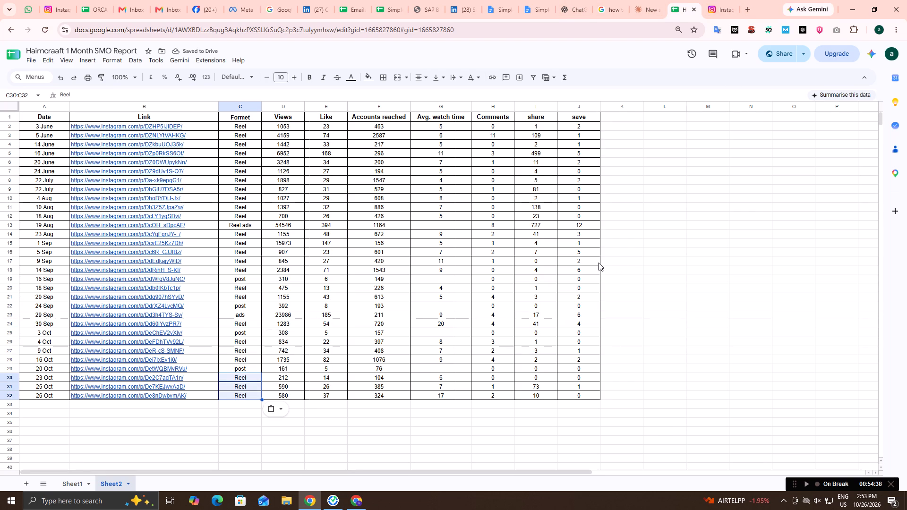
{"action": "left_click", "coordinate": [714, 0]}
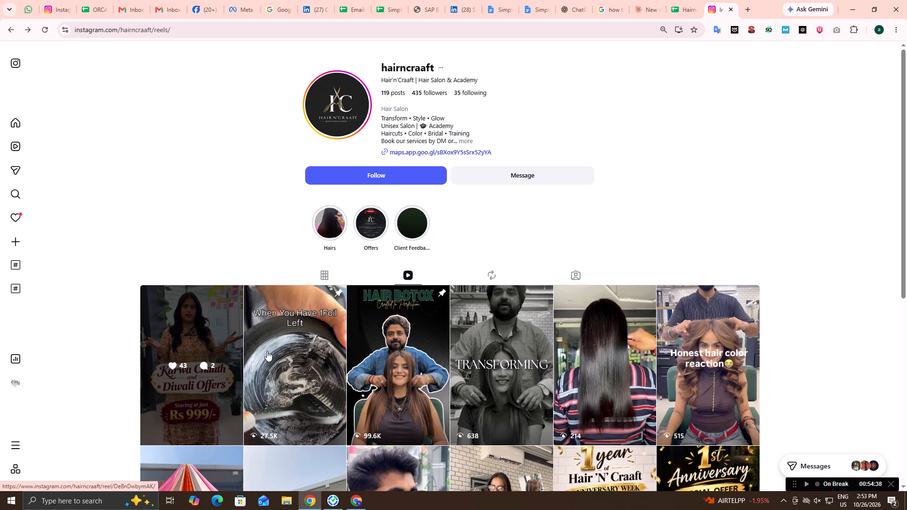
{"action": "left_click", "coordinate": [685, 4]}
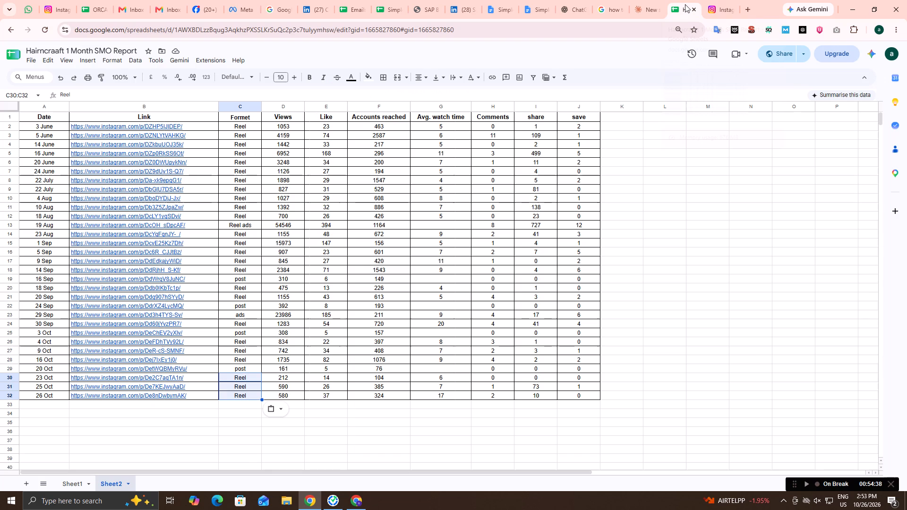
Replace the text in cell C13, the format of the 19 Aug entry, with "this reel was boost".
{"action": "double_click", "coordinate": [243, 228]}
{"action": "left_click", "coordinate": [241, 222]}
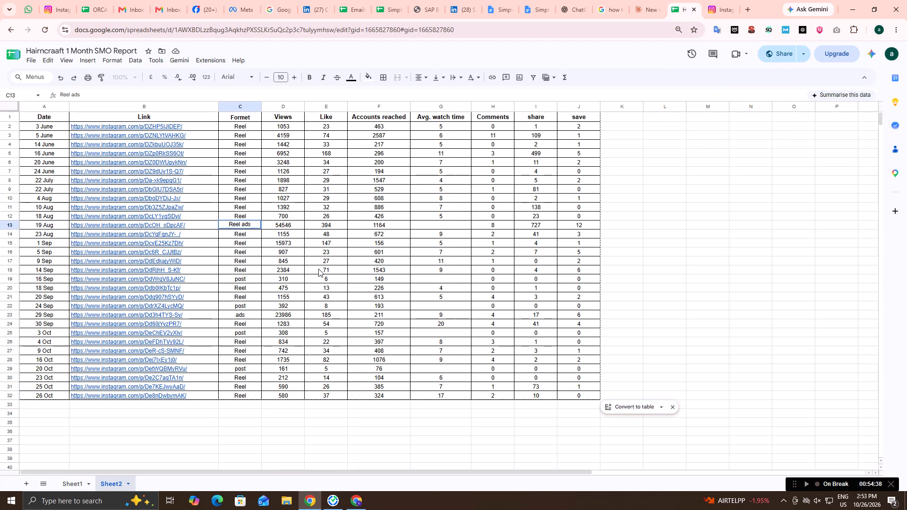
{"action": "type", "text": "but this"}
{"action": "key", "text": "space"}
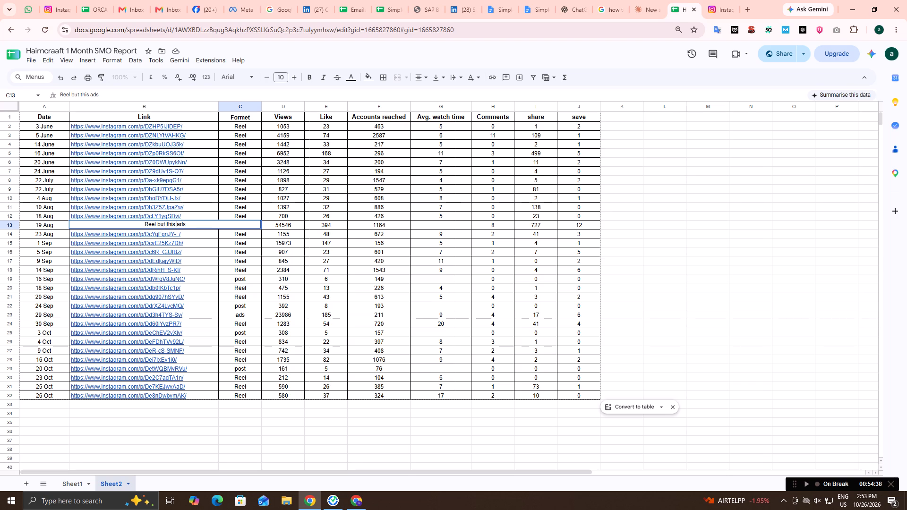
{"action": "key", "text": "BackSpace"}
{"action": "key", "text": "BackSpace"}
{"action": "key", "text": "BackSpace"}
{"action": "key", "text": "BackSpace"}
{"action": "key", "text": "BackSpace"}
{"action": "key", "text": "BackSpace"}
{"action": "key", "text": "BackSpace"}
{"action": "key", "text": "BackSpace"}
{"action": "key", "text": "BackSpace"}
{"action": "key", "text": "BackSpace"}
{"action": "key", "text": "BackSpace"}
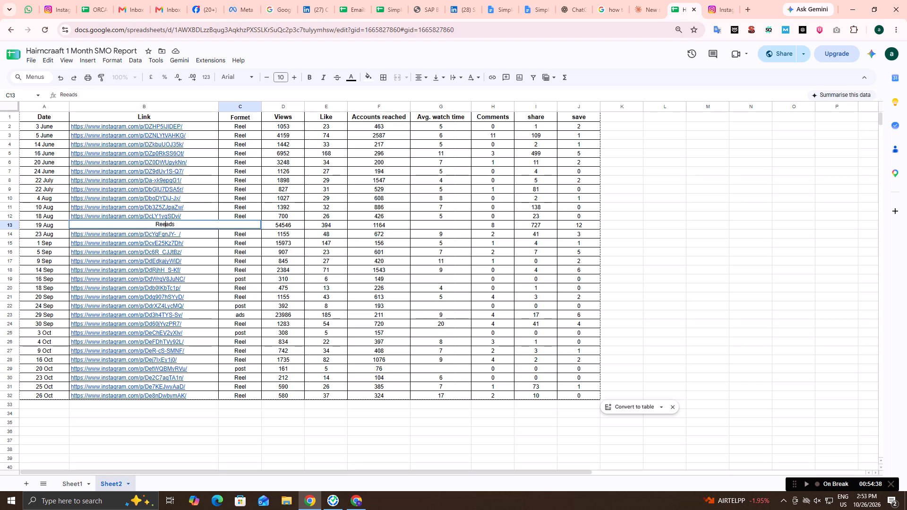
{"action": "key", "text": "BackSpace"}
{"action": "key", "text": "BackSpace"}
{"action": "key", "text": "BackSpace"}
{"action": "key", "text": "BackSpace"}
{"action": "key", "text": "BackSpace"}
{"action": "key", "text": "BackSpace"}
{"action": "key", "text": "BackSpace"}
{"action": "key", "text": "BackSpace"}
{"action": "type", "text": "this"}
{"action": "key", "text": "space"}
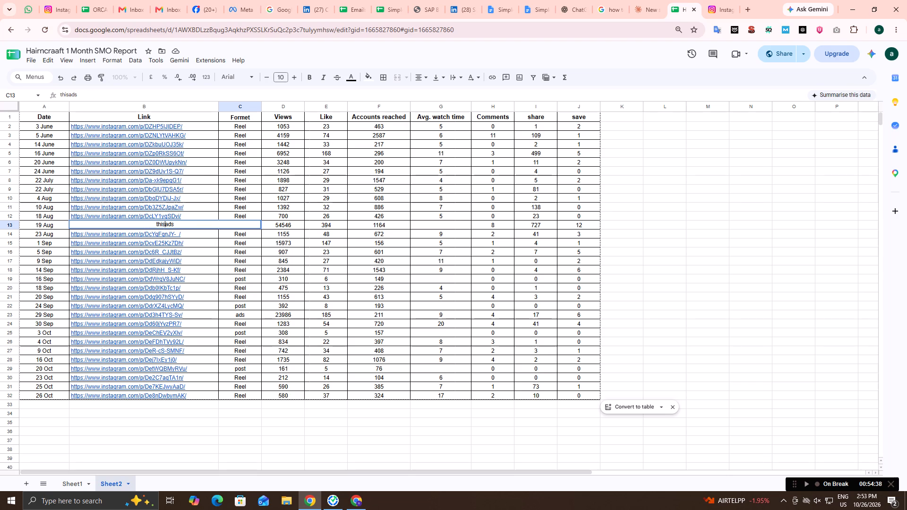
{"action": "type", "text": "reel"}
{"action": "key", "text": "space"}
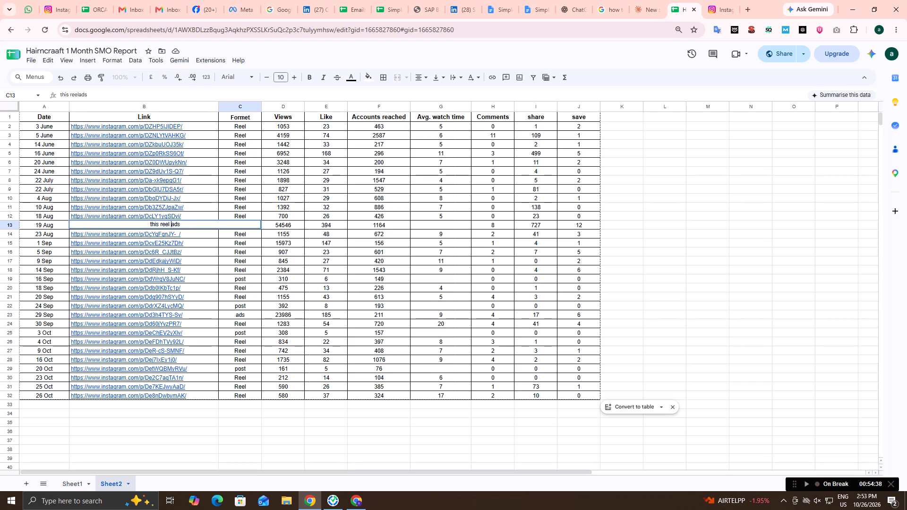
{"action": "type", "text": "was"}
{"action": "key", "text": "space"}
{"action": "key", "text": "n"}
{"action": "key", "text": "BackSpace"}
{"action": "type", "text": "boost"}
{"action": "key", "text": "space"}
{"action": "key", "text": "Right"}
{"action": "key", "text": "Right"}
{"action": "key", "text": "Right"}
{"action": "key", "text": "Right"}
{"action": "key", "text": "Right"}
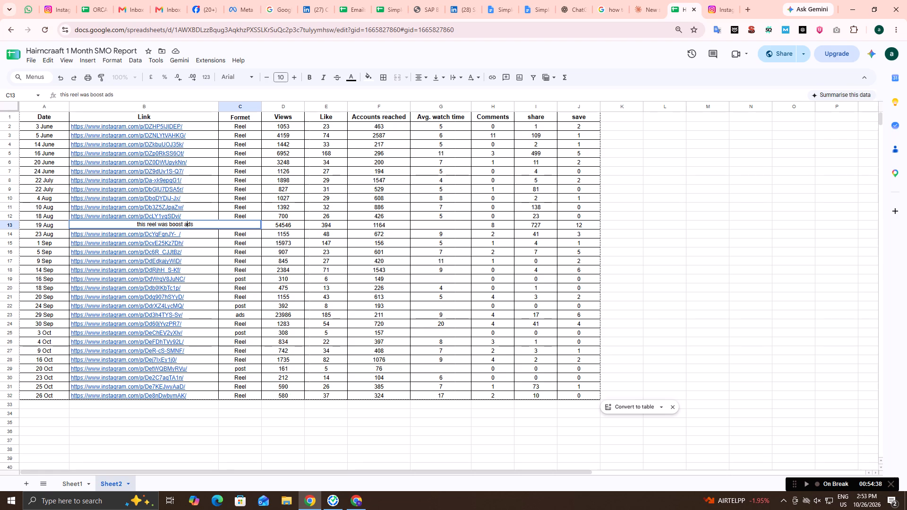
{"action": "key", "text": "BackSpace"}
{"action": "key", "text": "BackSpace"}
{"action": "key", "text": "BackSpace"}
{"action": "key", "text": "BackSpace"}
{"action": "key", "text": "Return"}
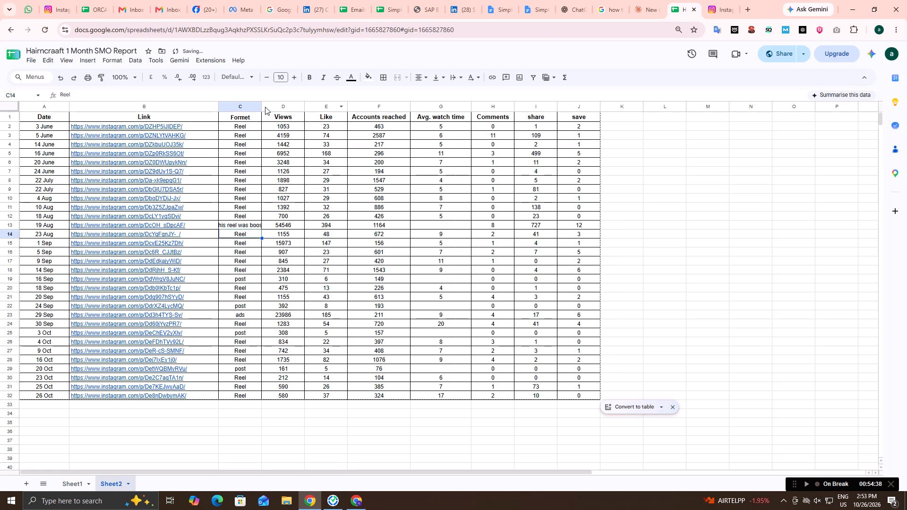
Widen column C so that the full text of cell C13 fits.
{"action": "left_click_drag", "start_coordinate": [259, 108], "coordinate": [283, 103]}
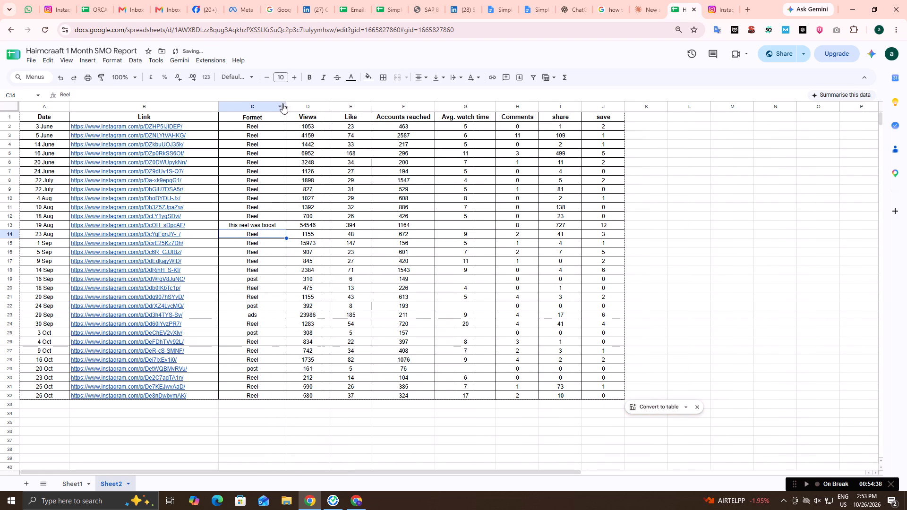
Copy "this reel was boost" from C13 into cell C23, the format of the 29 Sep entry, replacing its text.
{"action": "left_click", "coordinate": [268, 222]}
{"action": "key", "text": "ctrl+c"}
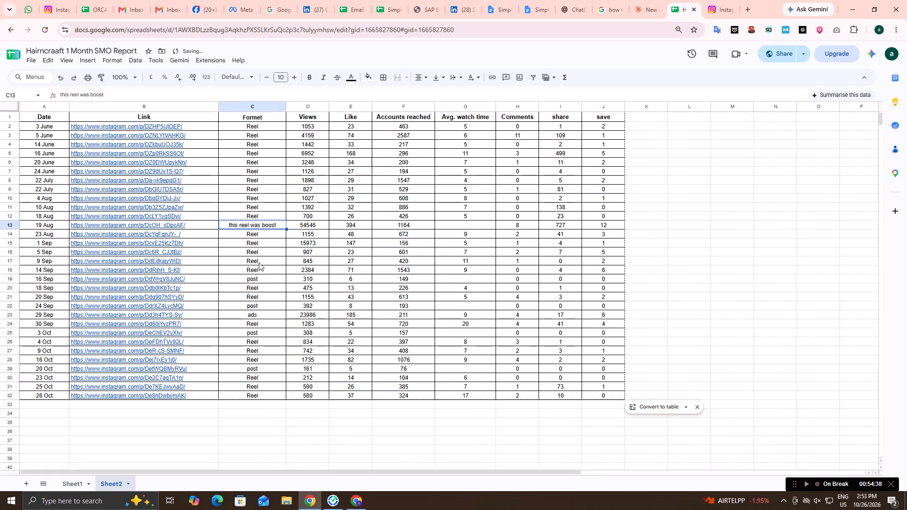
{"action": "left_click", "coordinate": [262, 318]}
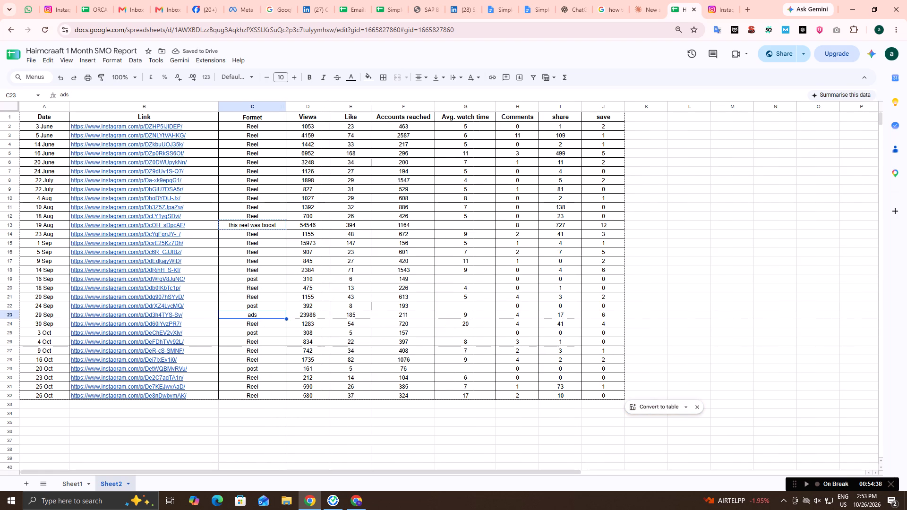
{"action": "key", "text": "ctrl+v"}
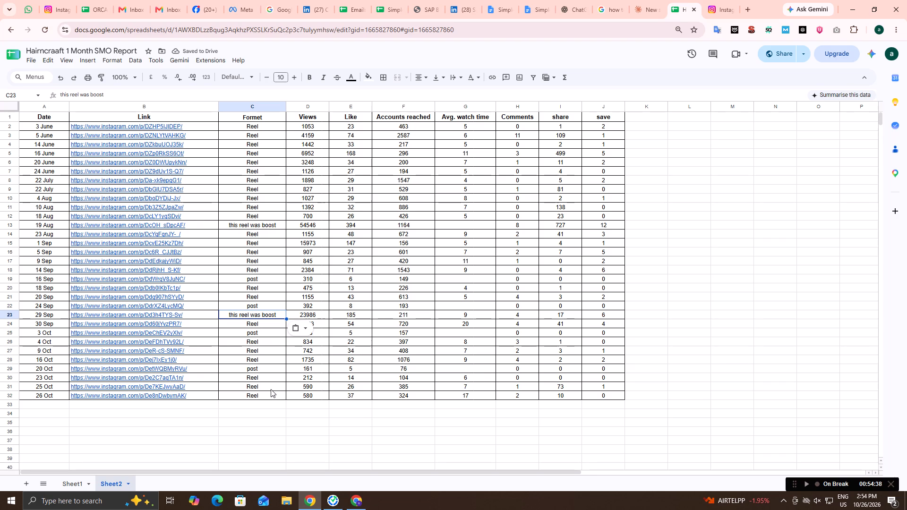
{"action": "left_click", "coordinate": [281, 415]}
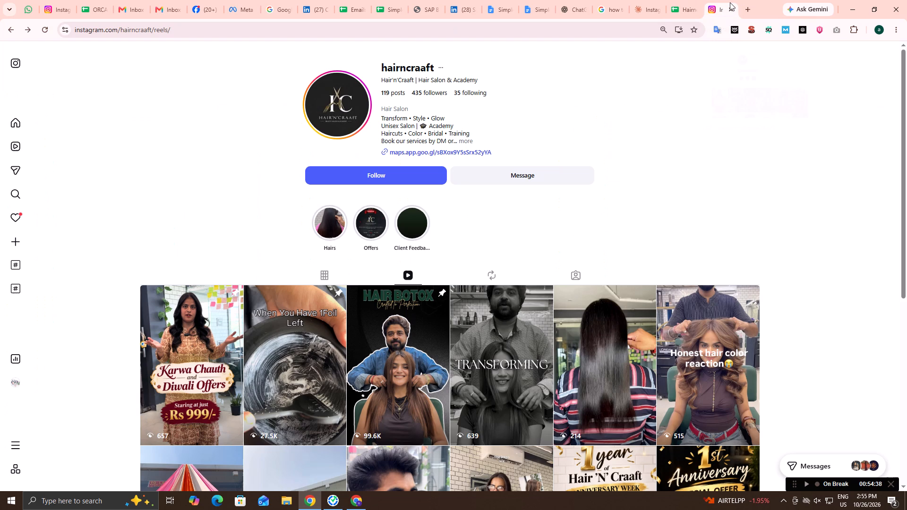
Reload the hairncraaft Instagram reels page to refresh its view counts.
{"action": "left_click", "coordinate": [45, 35]}
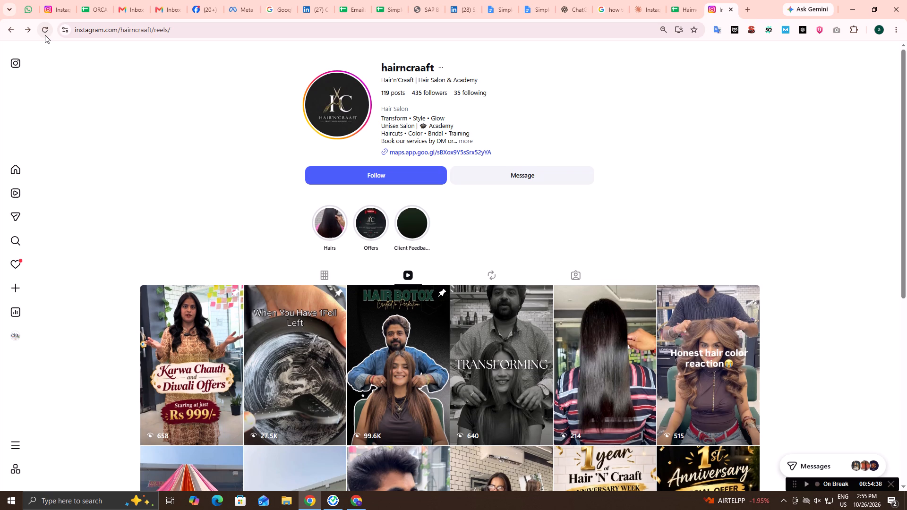
{"action": "left_click", "coordinate": [45, 35]}
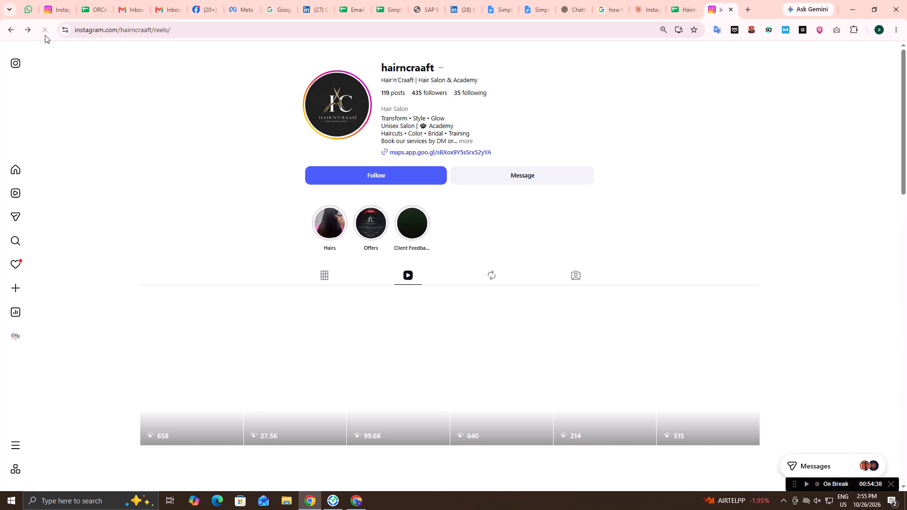
Close the open styling_station_salon_academy Instagram page.
{"action": "left_click", "coordinate": [56, 11]}
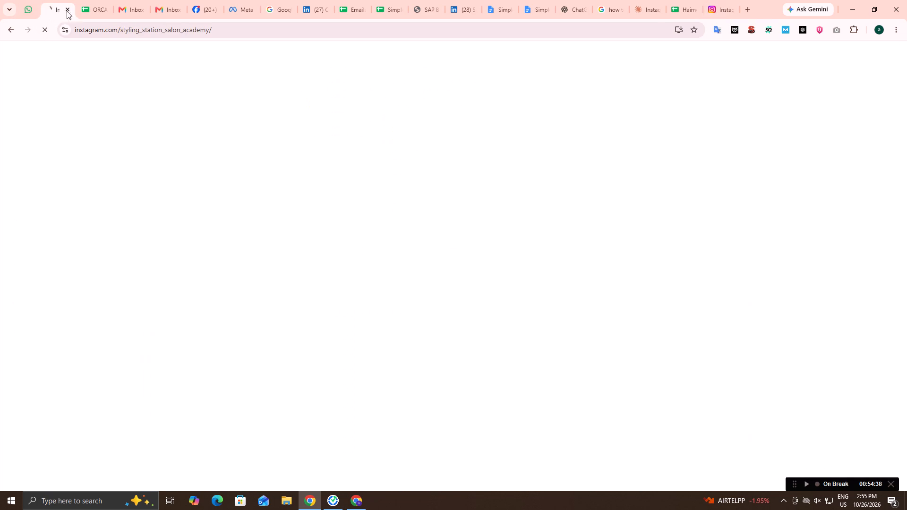
{"action": "left_click", "coordinate": [69, 7]}
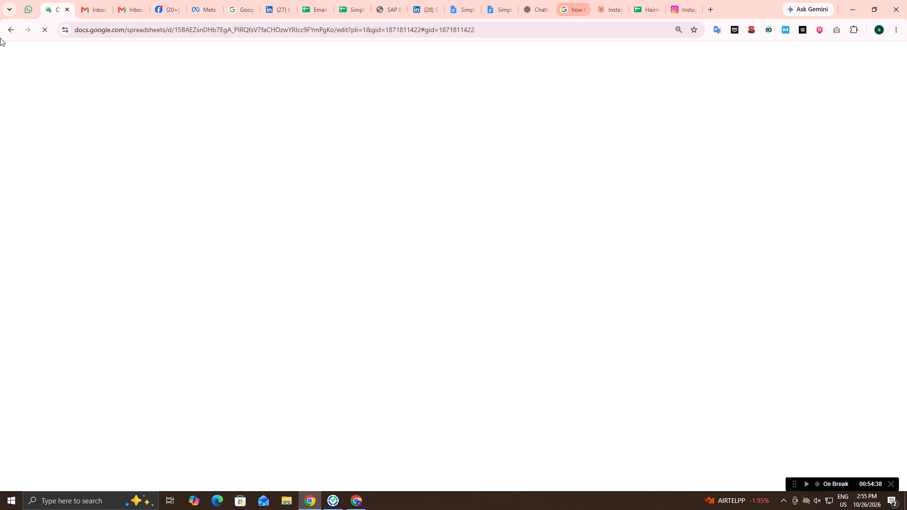
Go back to the Hairncraaft 1 Month SMO Report spreadsheet by way of the hairncraaft reels page.
{"action": "left_click", "coordinate": [685, 2]}
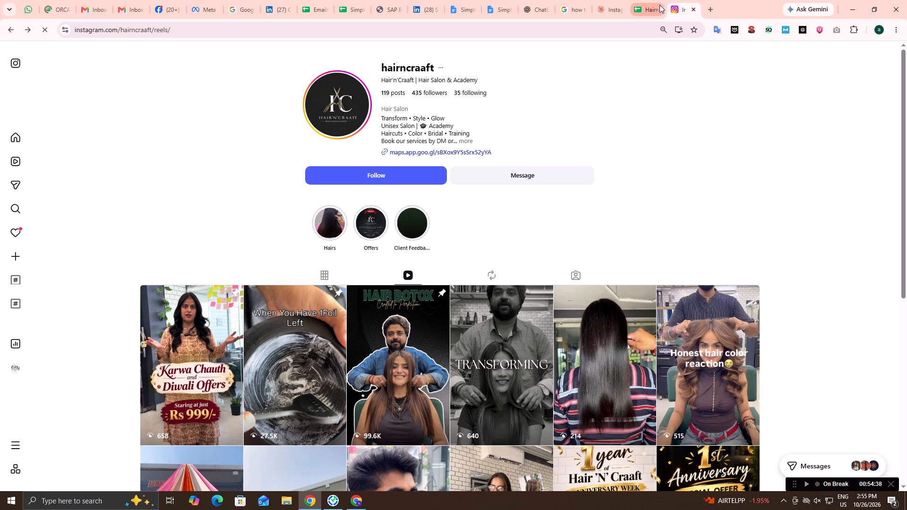
{"action": "left_click", "coordinate": [659, 5]}
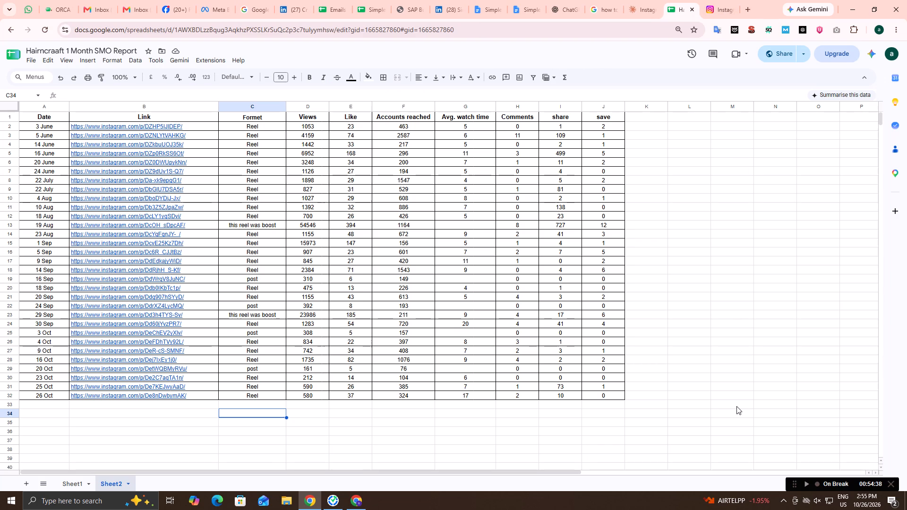
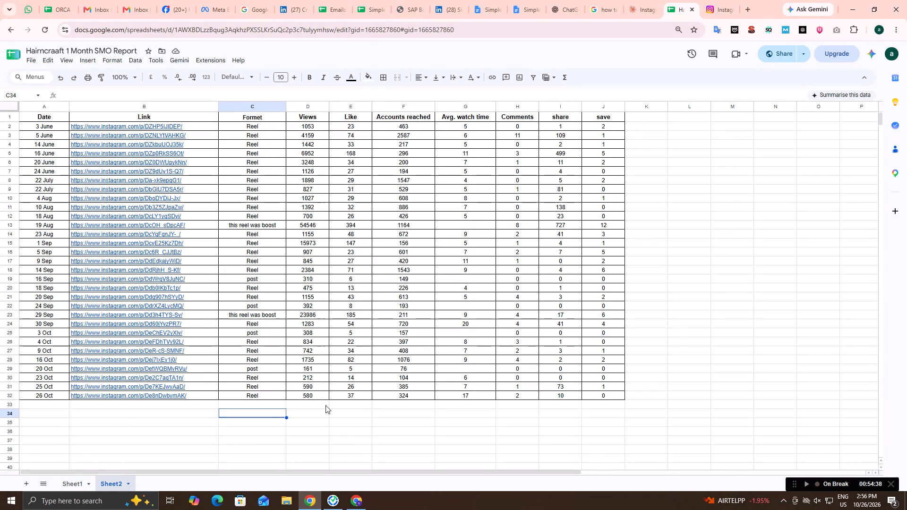
Set the like count of the 26 Oct entry in cell E32 to 43.
{"action": "left_click", "coordinate": [366, 394]}
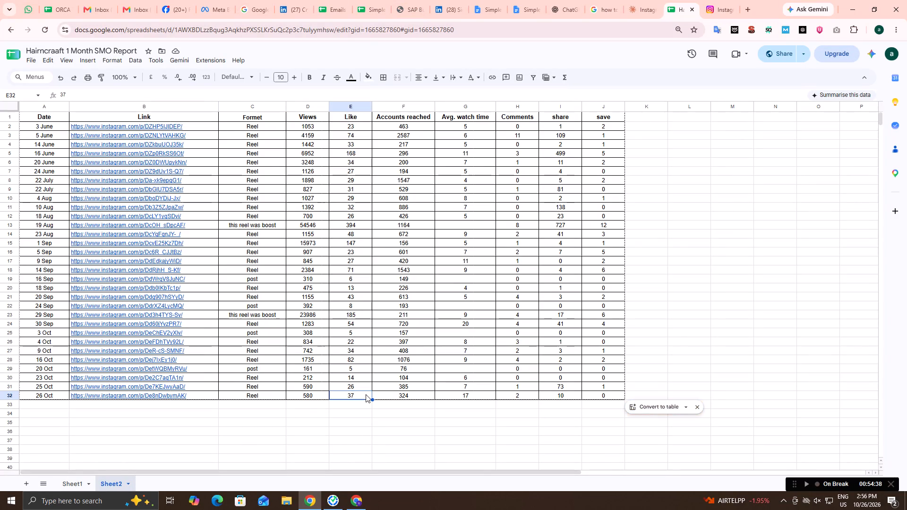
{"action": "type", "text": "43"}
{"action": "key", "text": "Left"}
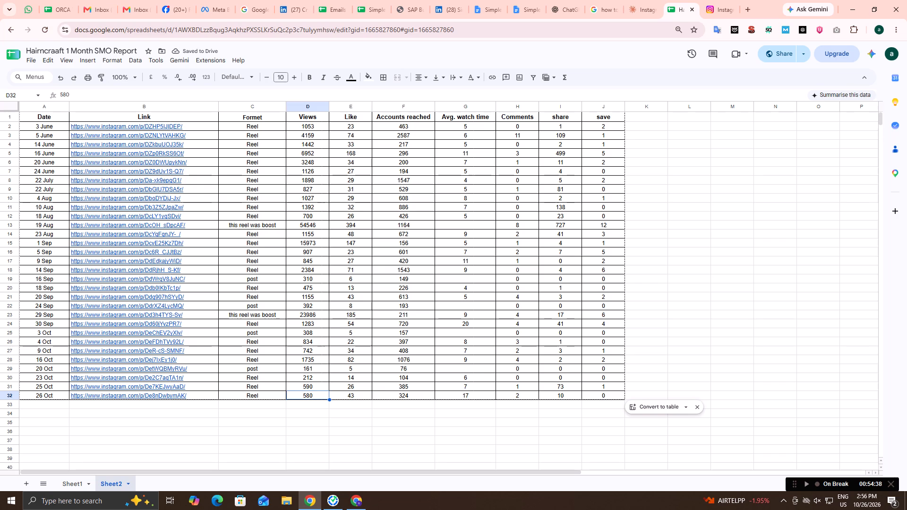
Update the 26 Oct entry in row 32, setting its views to 660 and its accounts reached to 340.
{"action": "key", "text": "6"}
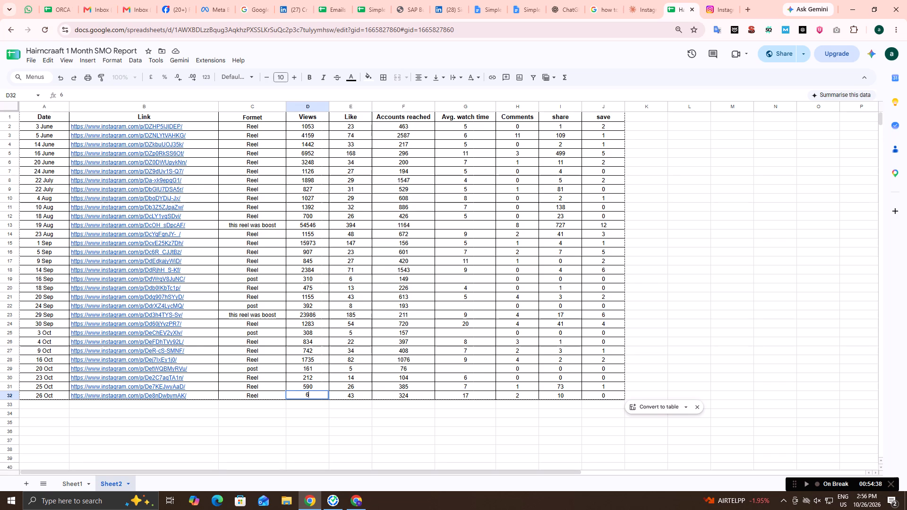
{"action": "type", "text": "60"}
{"action": "key", "text": "Right"}
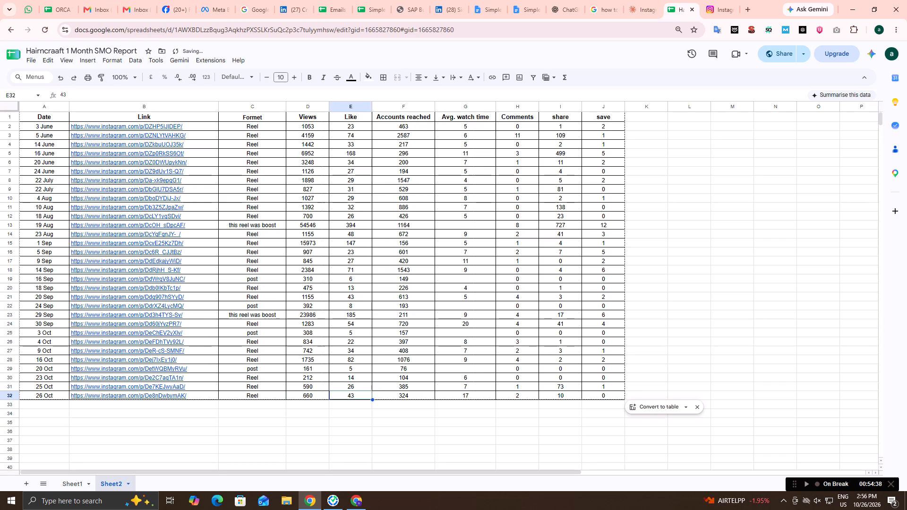
{"action": "key", "text": "Right"}
{"action": "key", "text": "Right"}
{"action": "key", "text": "Left"}
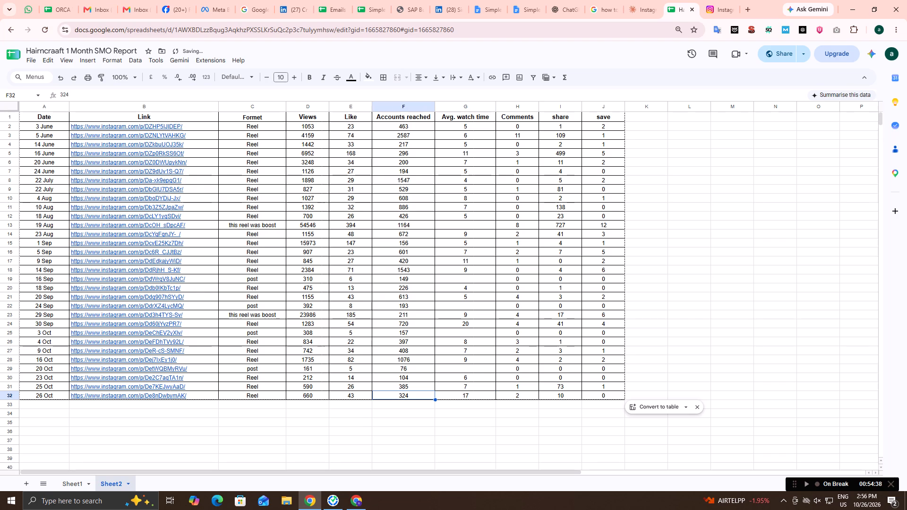
{"action": "type", "text": "340"}
{"action": "key", "text": "Right"}
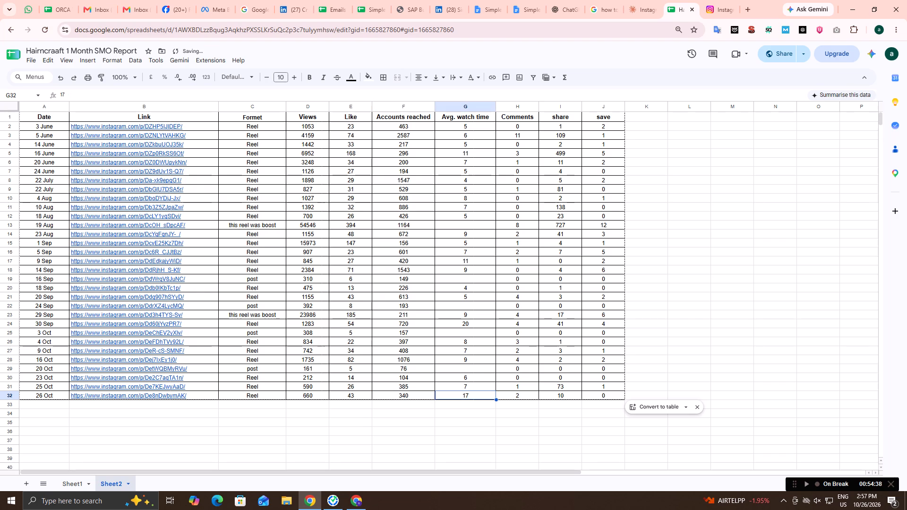
{"action": "key", "text": "Right"}
{"action": "key", "text": "Right"}
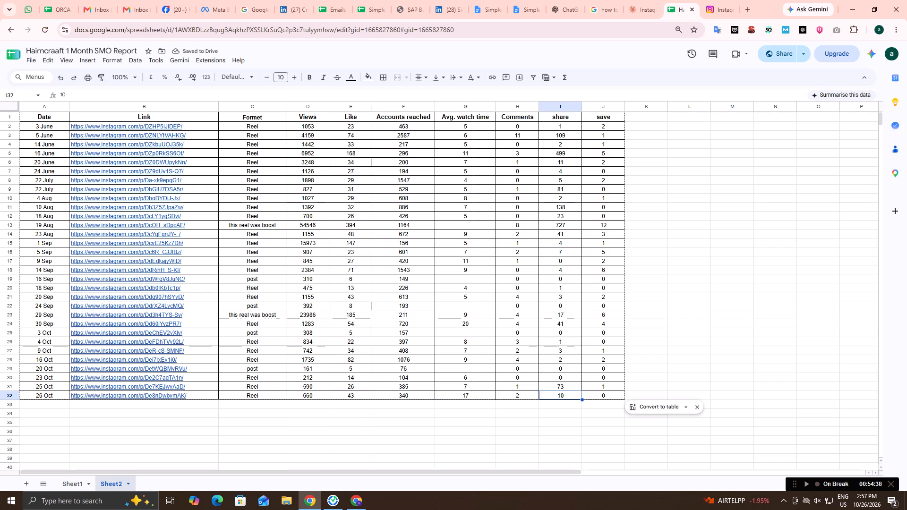
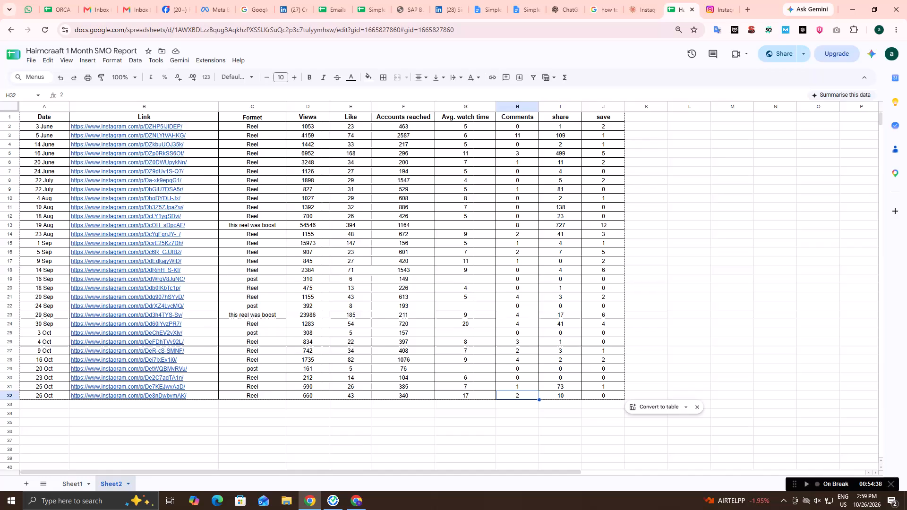
Minimise the Time Doctor break reminder window covering the spreadsheet.
{"action": "key", "text": "Left"}
{"action": "key", "text": "Left"}
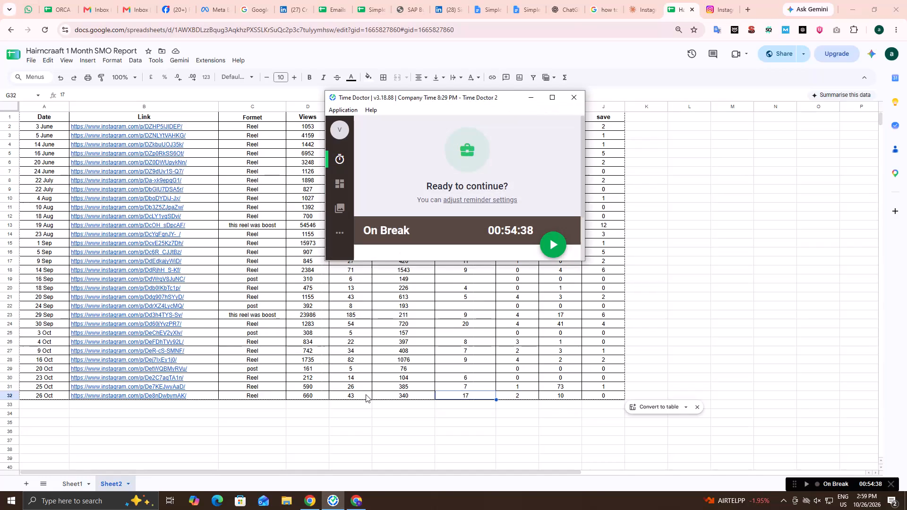
{"action": "key", "text": "Left"}
{"action": "left_click", "coordinate": [531, 91]}
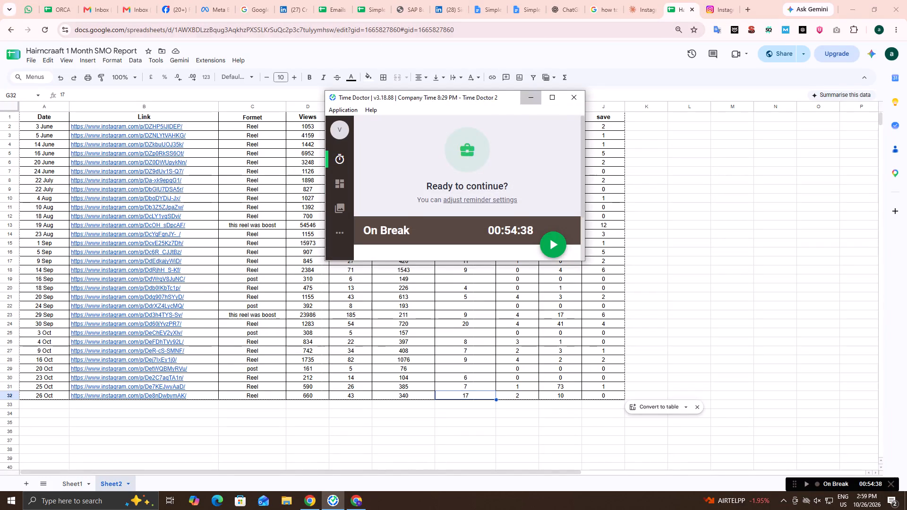
Clear the Views value of the 26 Oct entry in row 32 for re-entry.
{"action": "double_click", "coordinate": [311, 396]}
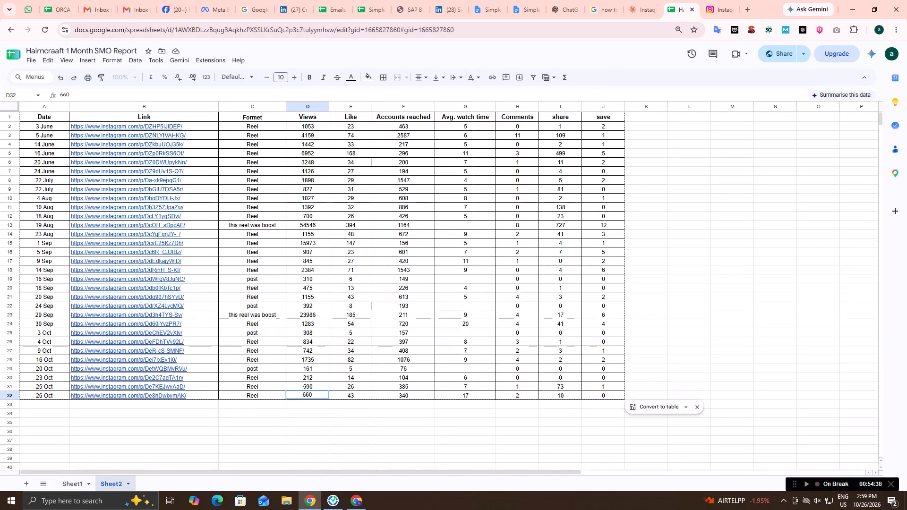
{"action": "key", "text": "BackSpace"}
{"action": "key", "text": "BackSpace"}
{"action": "key", "text": "BackSpace"}
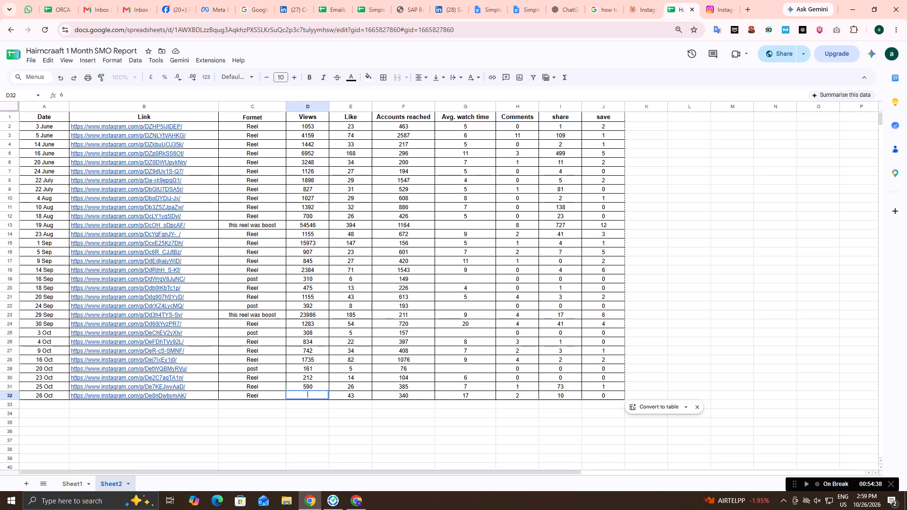
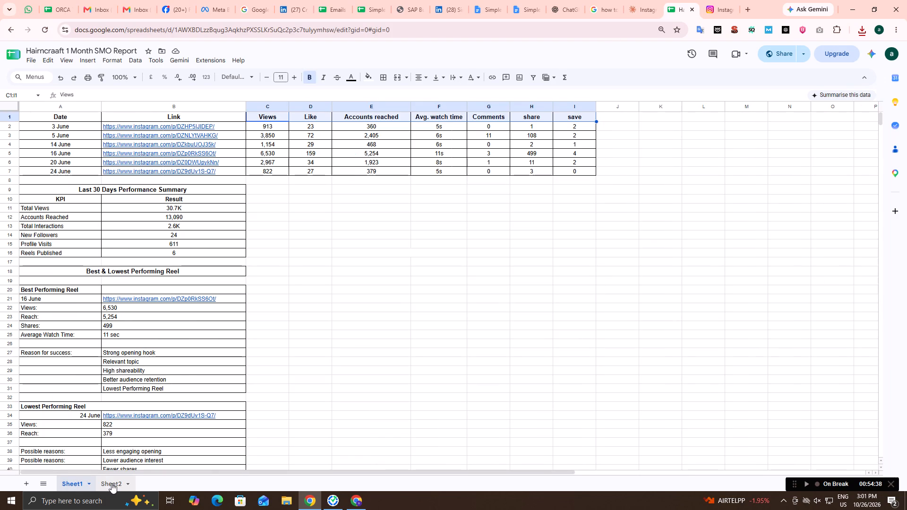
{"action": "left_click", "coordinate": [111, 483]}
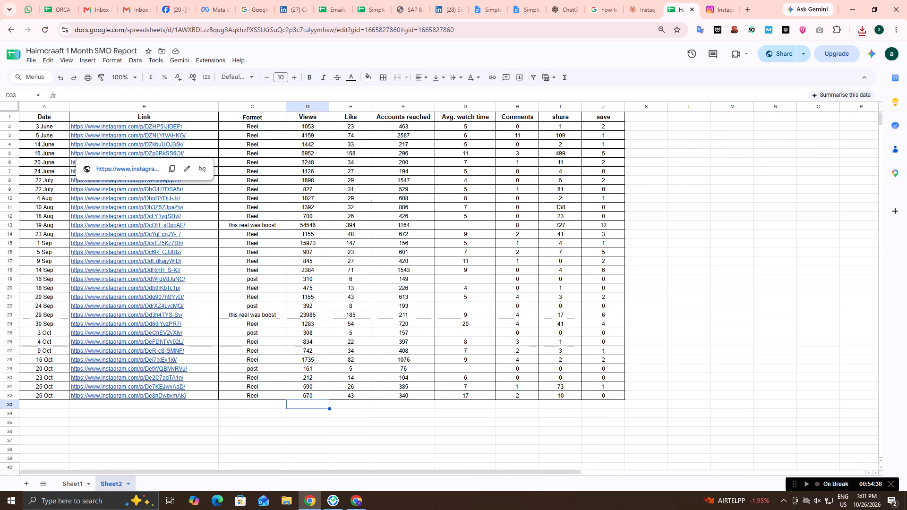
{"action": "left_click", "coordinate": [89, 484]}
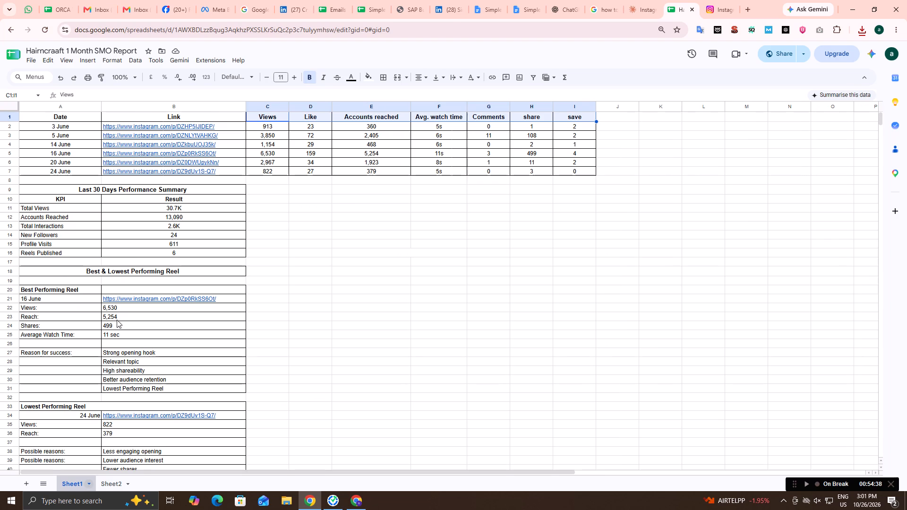
Rename the spreadsheet as Hairncraaft SMO Report, removing the "1 Month" wording.
{"action": "left_click", "coordinate": [68, 50]}
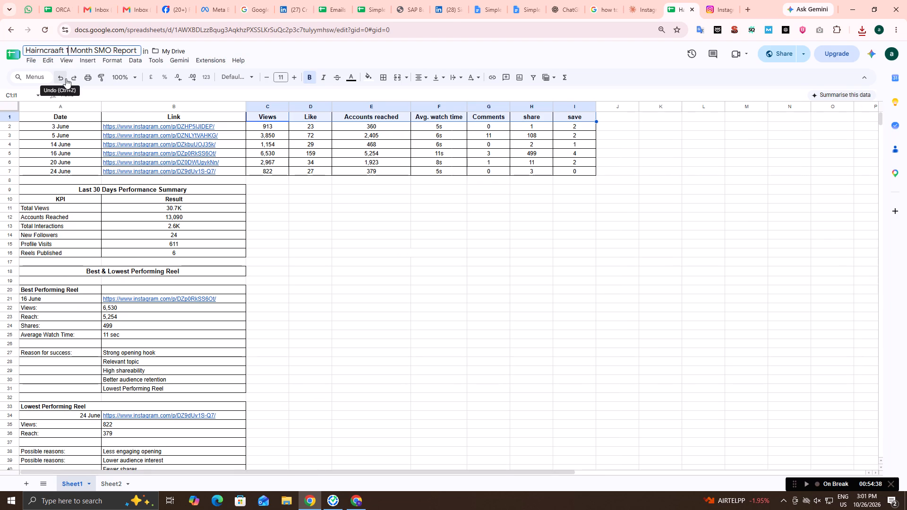
{"action": "key", "text": "Right"}
{"action": "key", "text": "Right"}
{"action": "key", "text": "Right"}
{"action": "key", "text": "Right"}
{"action": "key", "text": "Right"}
{"action": "key", "text": "Right"}
{"action": "key", "text": "Right"}
{"action": "key", "text": "Right"}
{"action": "key", "text": "Right"}
{"action": "key", "text": "Right"}
{"action": "key", "text": "Right"}
{"action": "key", "text": "Right"}
{"action": "key", "text": "Left"}
{"action": "key", "text": "Left"}
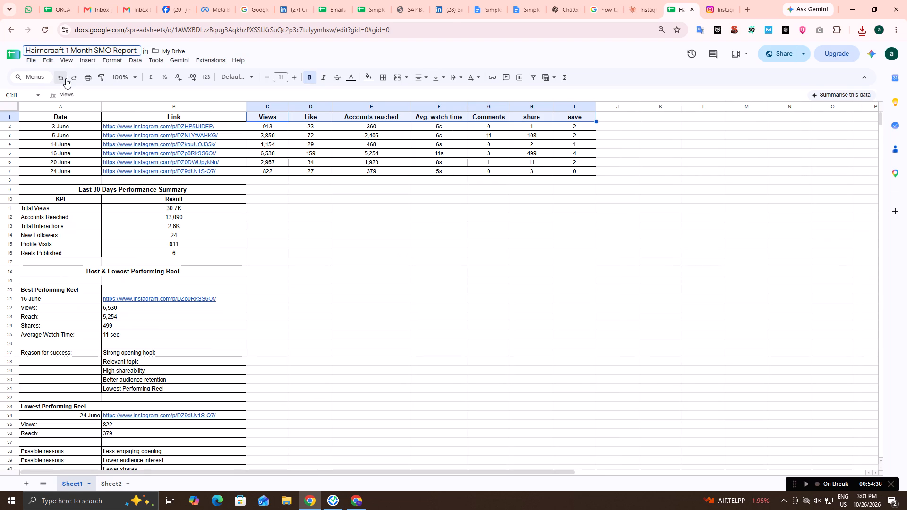
{"action": "key", "text": "Left"}
{"action": "key", "text": "Left"}
{"action": "key", "text": "Left"}
{"action": "key", "text": "Left"}
{"action": "key", "text": "BackSpace"}
{"action": "key", "text": "BackSpace"}
{"action": "key", "text": "BackSpace"}
{"action": "key", "text": "BackSpace"}
{"action": "key", "text": "BackSpace"}
{"action": "key", "text": "BackSpace"}
{"action": "key", "text": "BackSpace"}
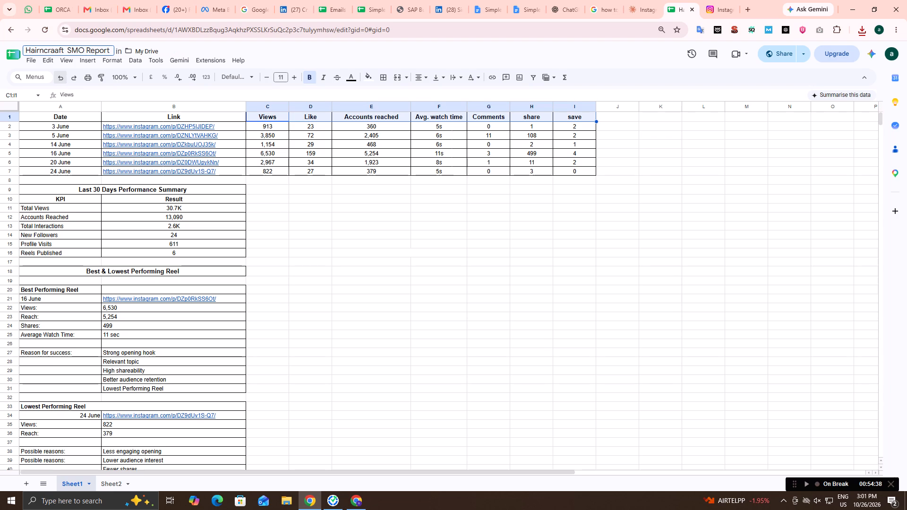
{"action": "key", "text": "BackSpace"}
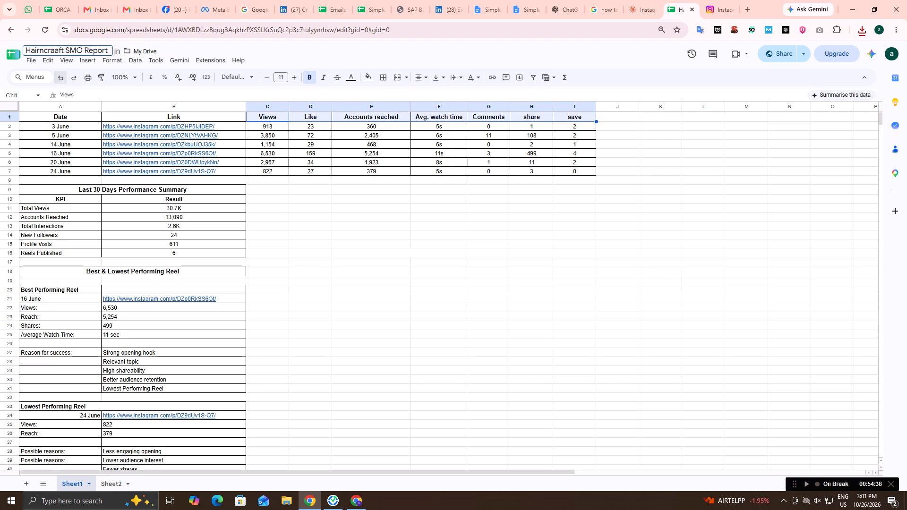
On Sheet2, add the s unit to the June entries' average watch times: 5s, 6s, 5s, 11s, 7s and 5s.
{"action": "left_click", "coordinate": [116, 484]}
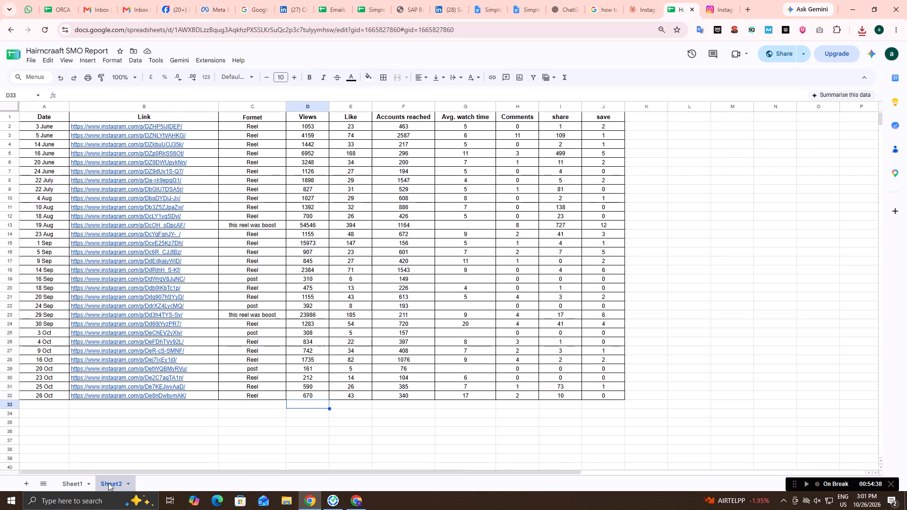
{"action": "double_click", "coordinate": [129, 117]}
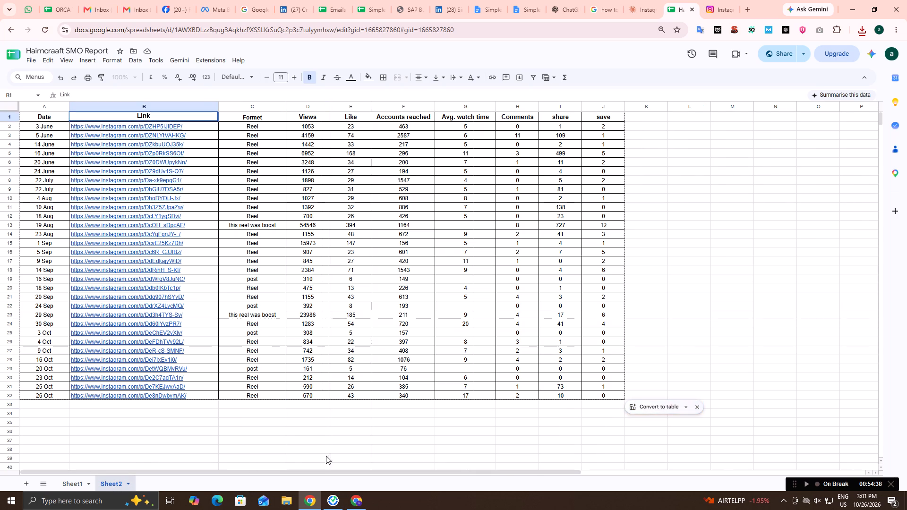
{"action": "left_click", "coordinate": [245, 440]}
{"action": "double_click", "coordinate": [483, 127]}
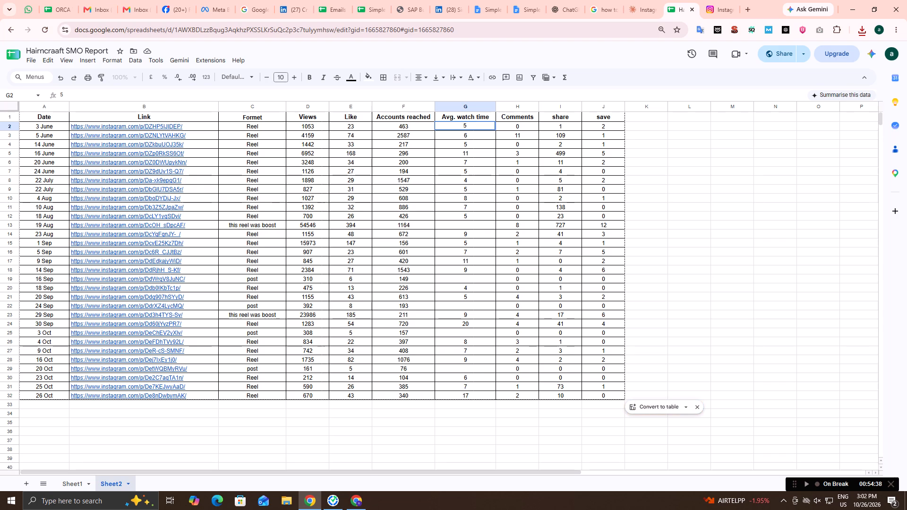
{"action": "key", "text": "s"}
{"action": "key", "text": "Down"}
{"action": "key", "text": "Return"}
{"action": "key", "text": "Return"}
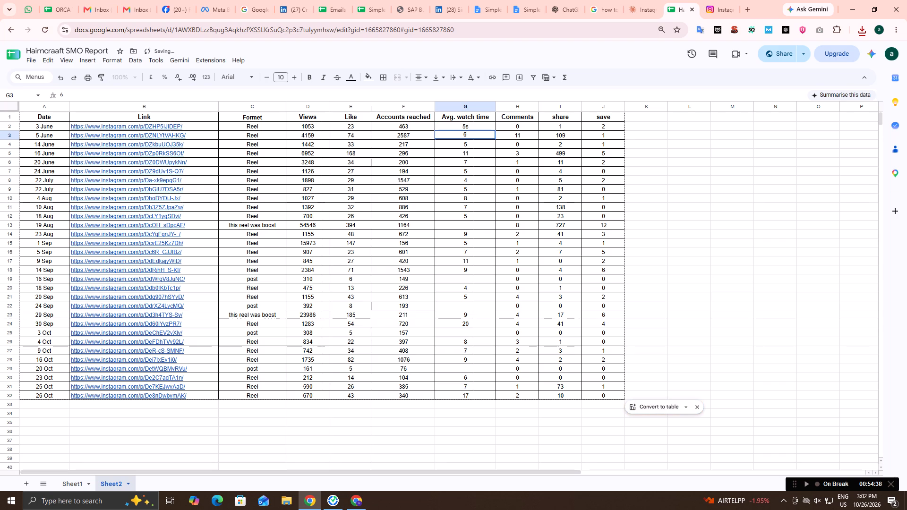
{"action": "key", "text": "s"}
{"action": "key", "text": "Return"}
{"action": "key", "text": "Return"}
{"action": "key", "text": "s"}
{"action": "key", "text": "Return"}
{"action": "key", "text": "Return"}
{"action": "key", "text": "s"}
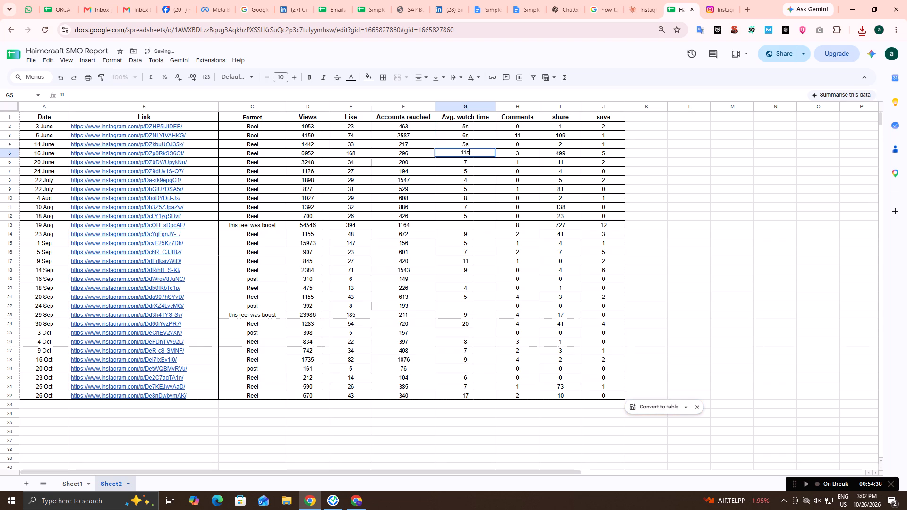
{"action": "key", "text": "Return"}
{"action": "key", "text": "Return"}
{"action": "key", "text": "s"}
{"action": "key", "text": "Return"}
{"action": "key", "text": "Return"}
{"action": "key", "text": "s"}
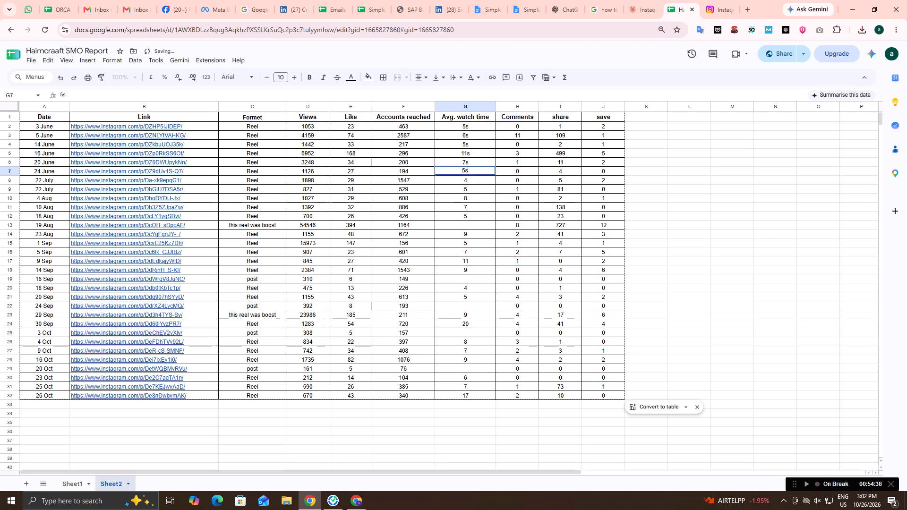
{"action": "key", "text": "Return"}
Add the s unit to the average watch times from 22 July to 18 Aug: 4s, 5s, 8s, 7s and 5s.
{"action": "key", "text": "Return"}
{"action": "key", "text": "s"}
{"action": "key", "text": "Return"}
{"action": "key", "text": "Return"}
{"action": "key", "text": "s"}
{"action": "key", "text": "Return"}
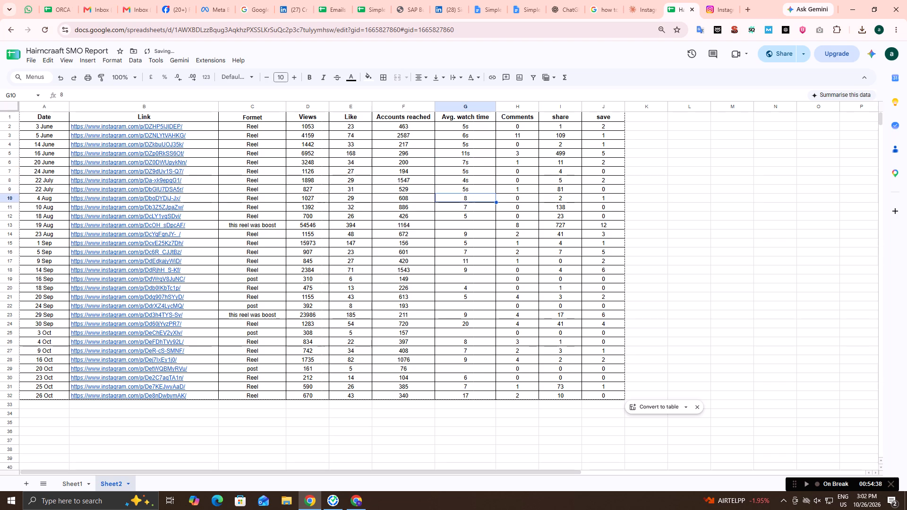
{"action": "key", "text": "Return"}
{"action": "key", "text": "s"}
{"action": "key", "text": "Return"}
{"action": "key", "text": "Return"}
{"action": "key", "text": "s"}
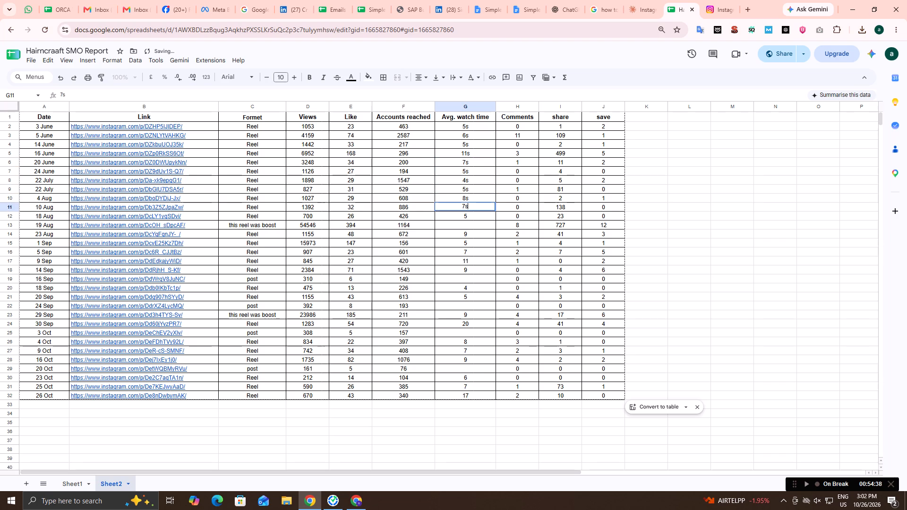
{"action": "key", "text": "Return"}
{"action": "key", "text": "Return"}
{"action": "key", "text": "s"}
{"action": "key", "text": "Return"}
Set the 23 Aug entry's average watch time to 9s, leaving the boosted 19 Aug reel blank.
{"action": "key", "text": "Return"}
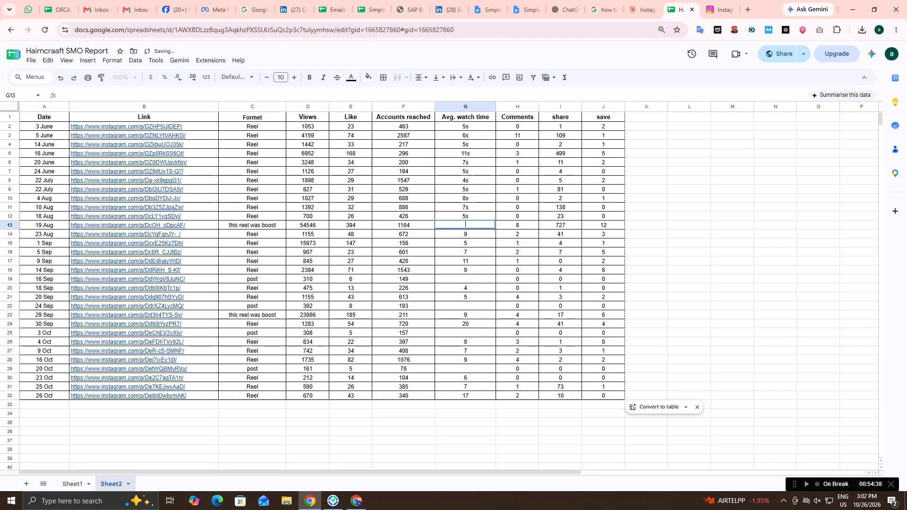
{"action": "key", "text": "Return"}
{"action": "key", "text": "s"}
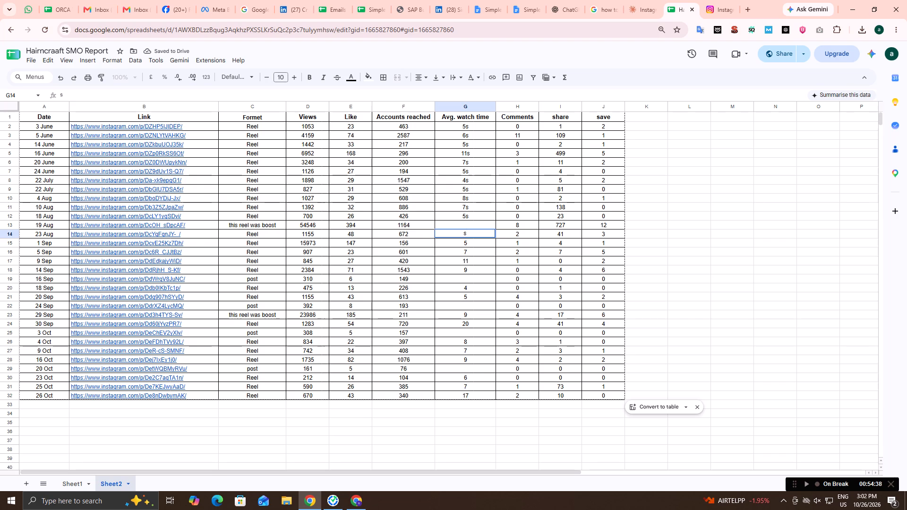
{"action": "key", "text": "ctrl+z"}
{"action": "key", "text": "ctrl+z"}
{"action": "type", "text": "9s"}
{"action": "key", "text": "Return"}
Add the s unit to the average watch times from 1 Sep to 14 Sep: 5s, 7s, 11s and 9s.
{"action": "key", "text": "Return"}
{"action": "key", "text": "s"}
{"action": "key", "text": "Return"}
{"action": "key", "text": "Return"}
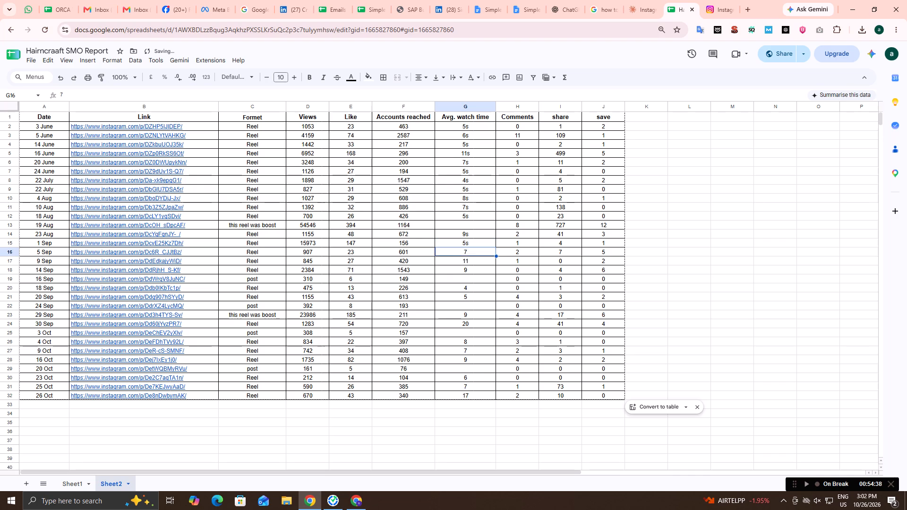
{"action": "key", "text": "s"}
{"action": "key", "text": "Return"}
{"action": "key", "text": "Return"}
{"action": "key", "text": "s"}
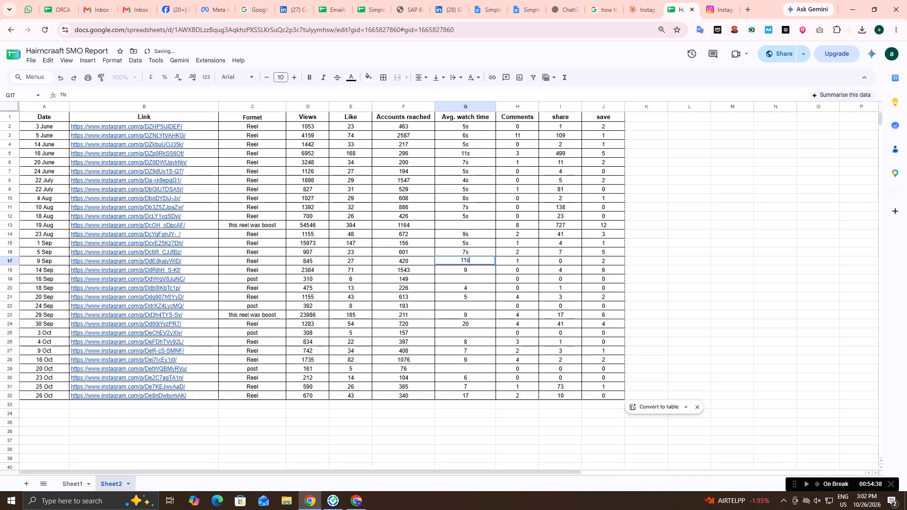
{"action": "key", "text": "Return"}
{"action": "key", "text": "Return"}
{"action": "key", "text": "s"}
{"action": "key", "text": "Return"}
Add the s unit to the 18 Sep and 20 Sep average watch times: 4s and 5s, skipping the 16 Sep post.
{"action": "key", "text": "Return"}
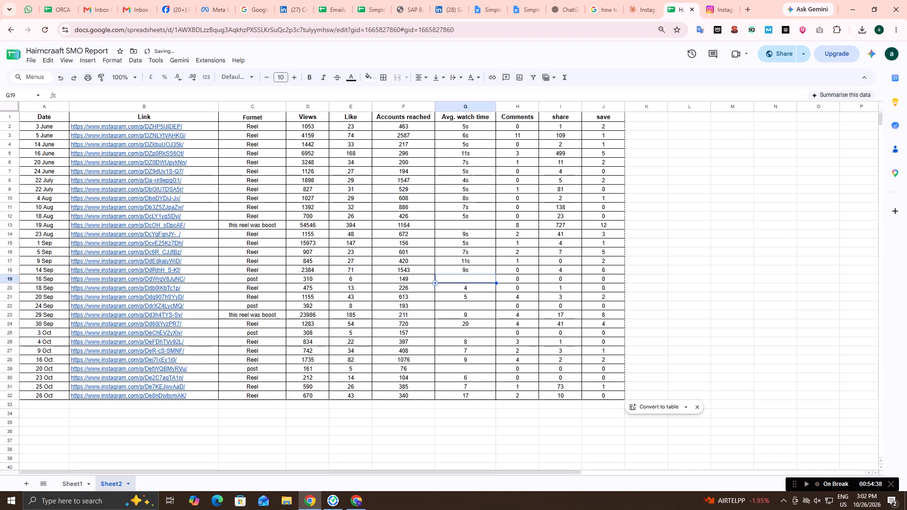
{"action": "key", "text": "Return"}
{"action": "key", "text": "Return"}
{"action": "key", "text": "s"}
{"action": "key", "text": "Return"}
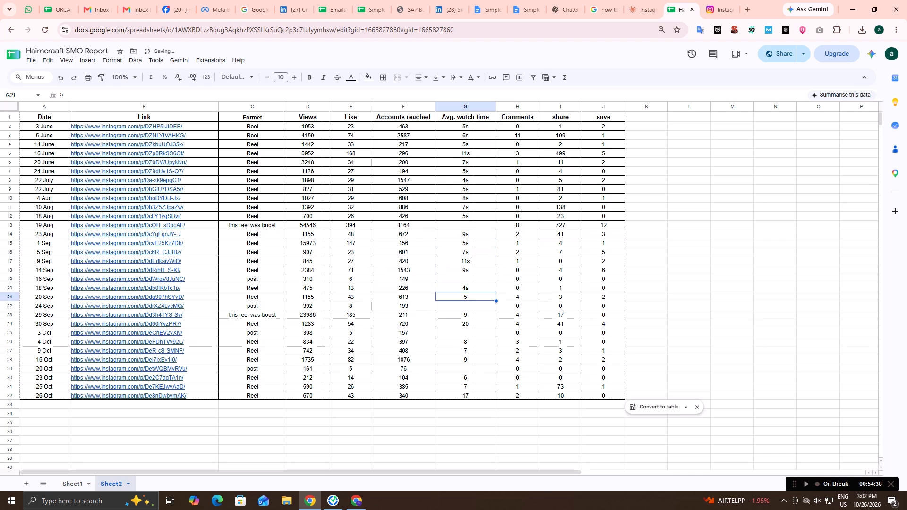
{"action": "key", "text": "Return"}
{"action": "key", "text": "s"}
{"action": "key", "text": "Return"}
Re-enter the 29 Sep boosted reel's average watch time as 9s, skipping the 24 Sep post.
{"action": "key", "text": "Return"}
{"action": "key", "text": "Return"}
{"action": "key", "text": "s"}
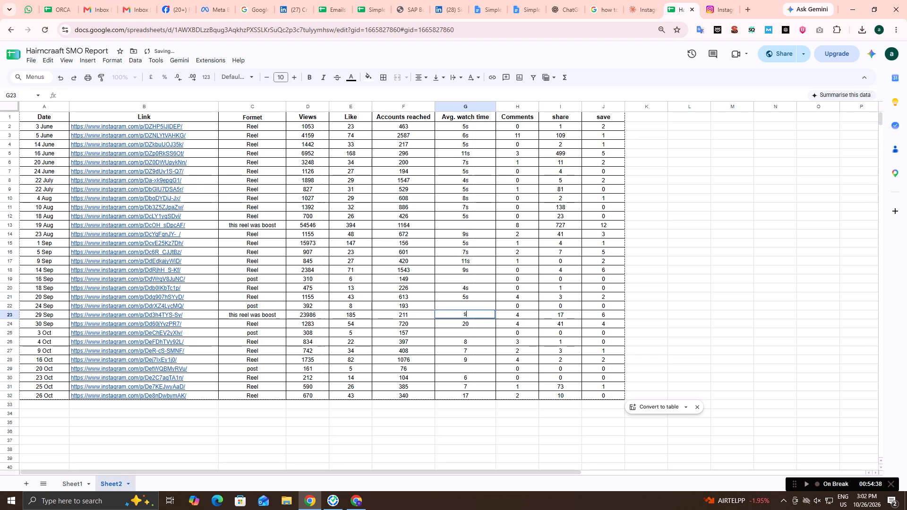
{"action": "type", "text": "9s"}
{"action": "key", "text": "Left"}
{"action": "key", "text": "Left"}
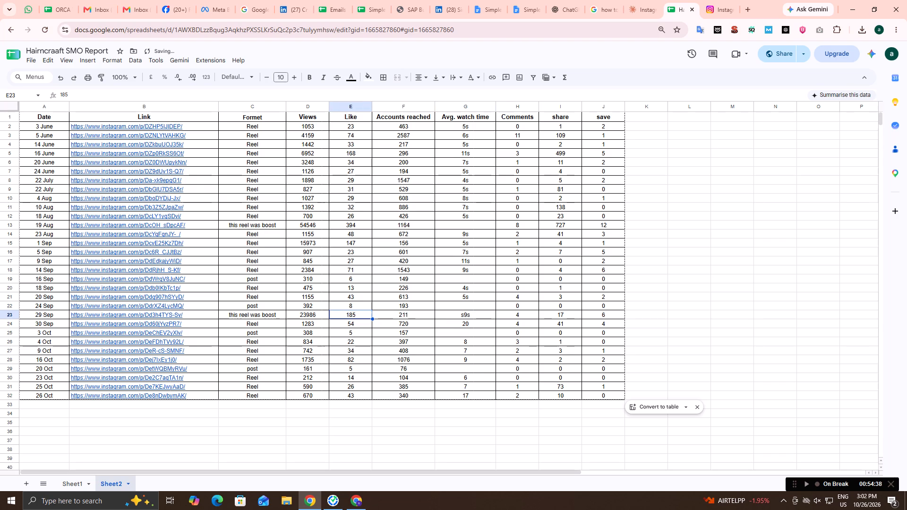
Correct the 29 Sep boosted reel's average watch time to 9s.
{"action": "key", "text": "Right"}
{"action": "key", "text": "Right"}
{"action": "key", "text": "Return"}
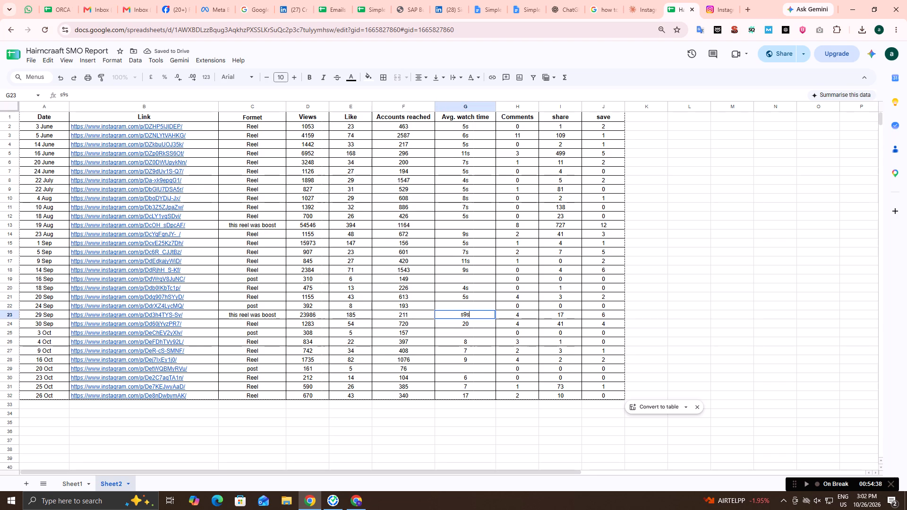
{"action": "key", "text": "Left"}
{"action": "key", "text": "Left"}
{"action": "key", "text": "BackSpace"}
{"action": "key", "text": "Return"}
Add the s unit to the average watch times from 30 Sep to 16 Oct: 20s, 8s, 7s and 9s, skipping the 3 Oct post.
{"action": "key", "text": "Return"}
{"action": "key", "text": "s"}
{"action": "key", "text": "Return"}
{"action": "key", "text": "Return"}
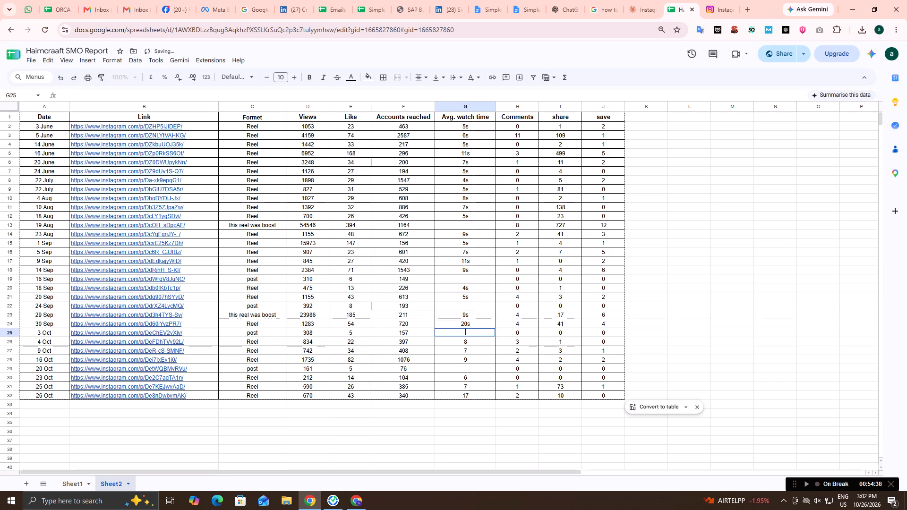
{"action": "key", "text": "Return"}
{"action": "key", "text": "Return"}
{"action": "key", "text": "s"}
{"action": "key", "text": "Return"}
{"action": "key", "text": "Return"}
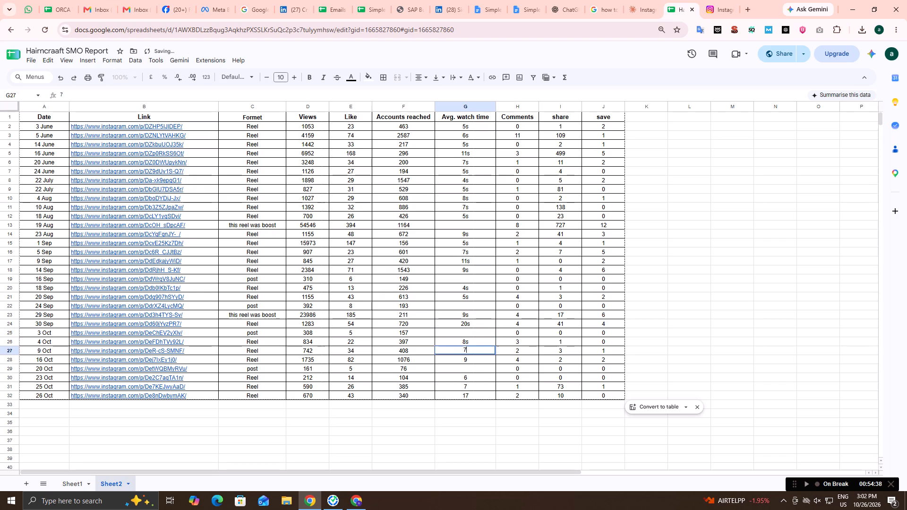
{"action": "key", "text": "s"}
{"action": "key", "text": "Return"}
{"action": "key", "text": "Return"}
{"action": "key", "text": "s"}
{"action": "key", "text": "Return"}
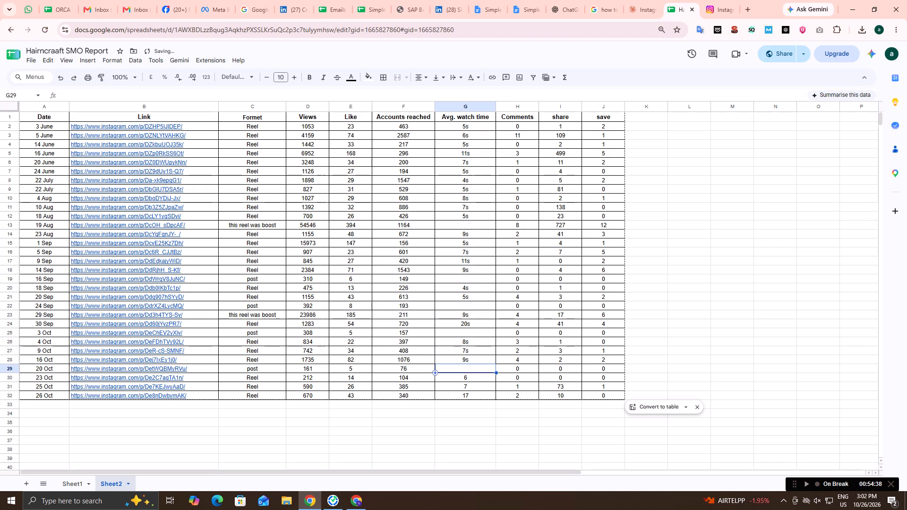
Add the s unit to the 23, 25 and 26 Oct average watch times: 6s, 7s and 17s, skipping the 20 Oct post.
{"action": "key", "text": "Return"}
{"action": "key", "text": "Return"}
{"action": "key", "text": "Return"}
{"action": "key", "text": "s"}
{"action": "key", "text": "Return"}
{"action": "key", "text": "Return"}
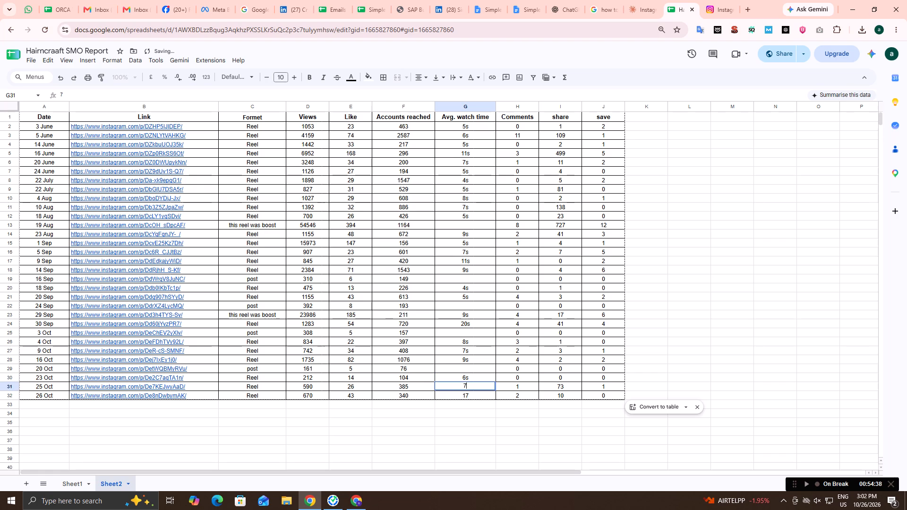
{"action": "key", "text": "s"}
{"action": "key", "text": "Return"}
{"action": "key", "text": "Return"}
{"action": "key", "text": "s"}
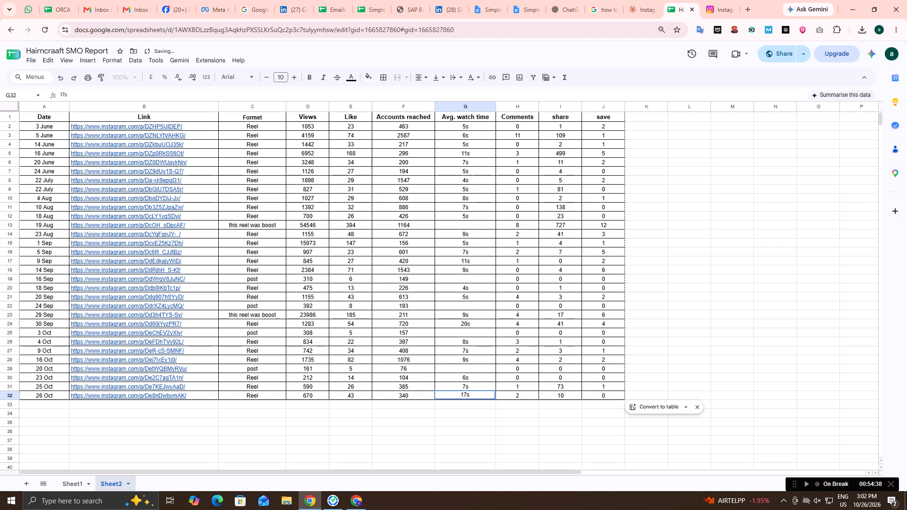
{"action": "left_click", "coordinate": [501, 172]}
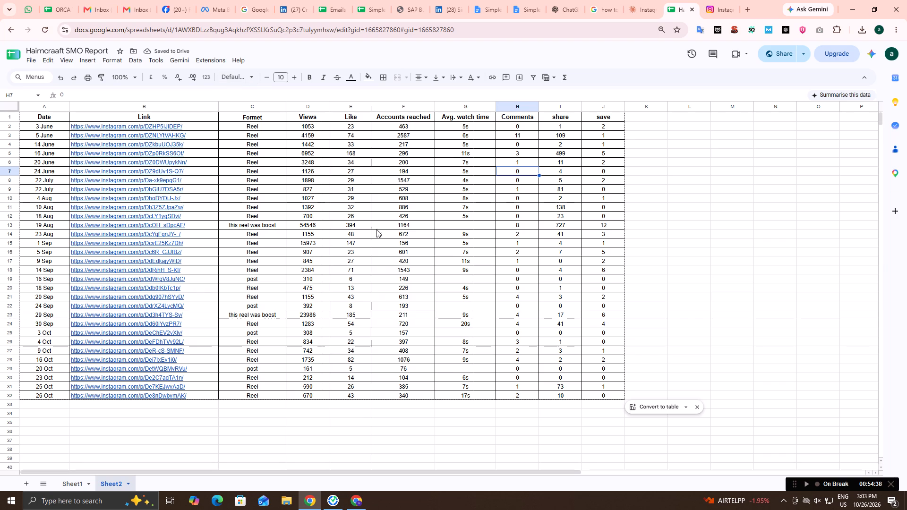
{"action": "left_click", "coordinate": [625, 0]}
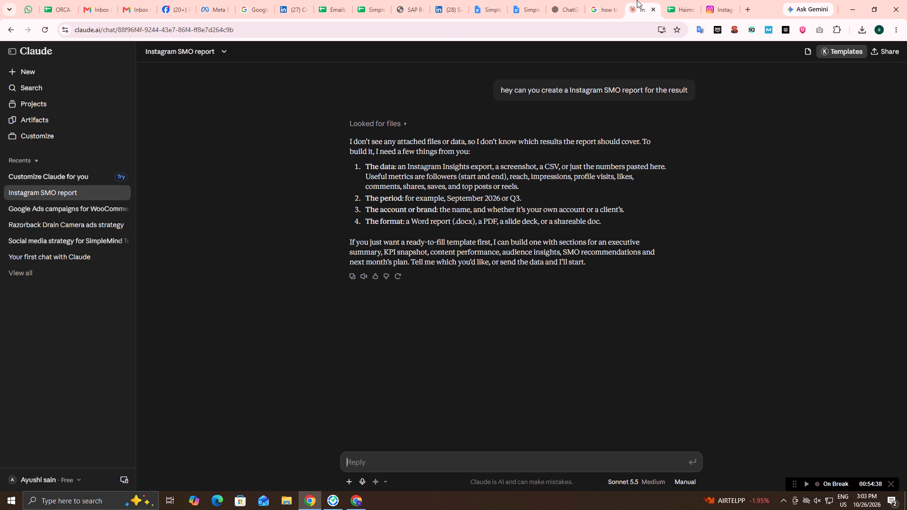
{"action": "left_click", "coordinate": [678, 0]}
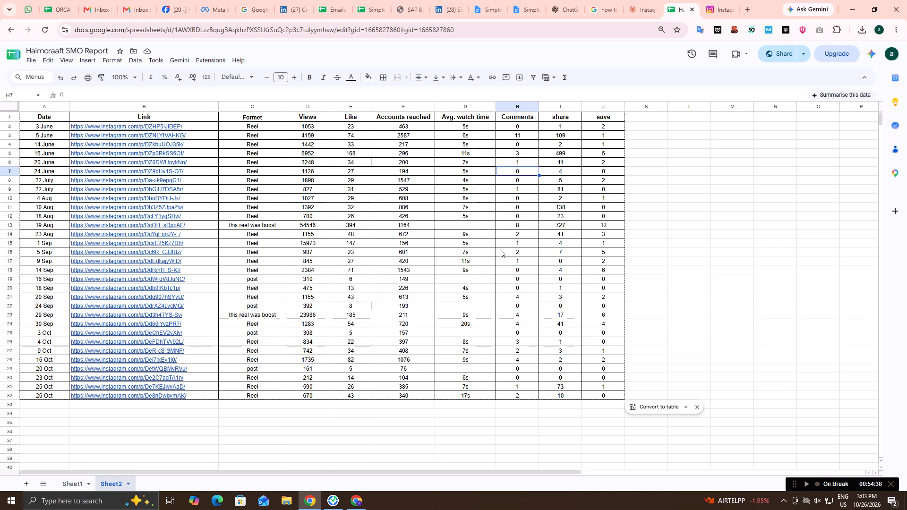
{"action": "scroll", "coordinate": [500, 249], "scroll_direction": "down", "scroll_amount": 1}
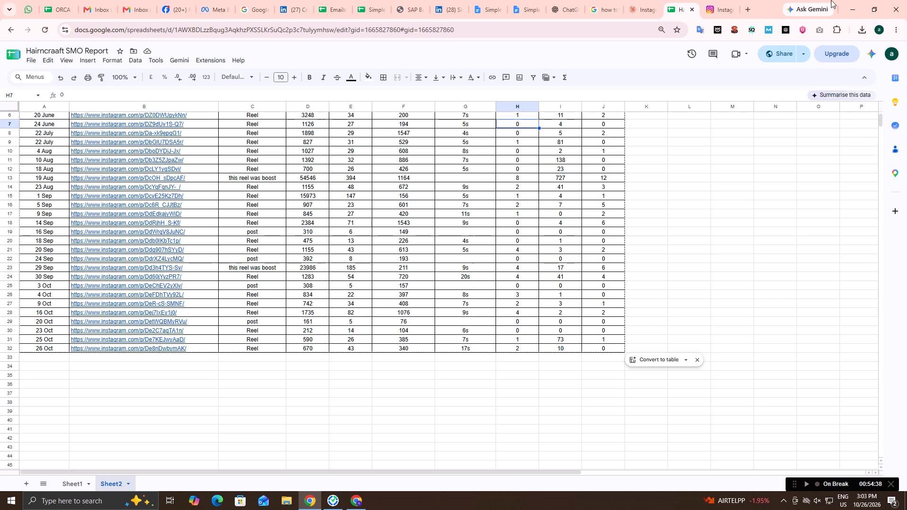
Open Sheet1 to examine its 30-day performance summary and the best and lowest performing reel sections.
{"action": "left_click", "coordinate": [77, 486]}
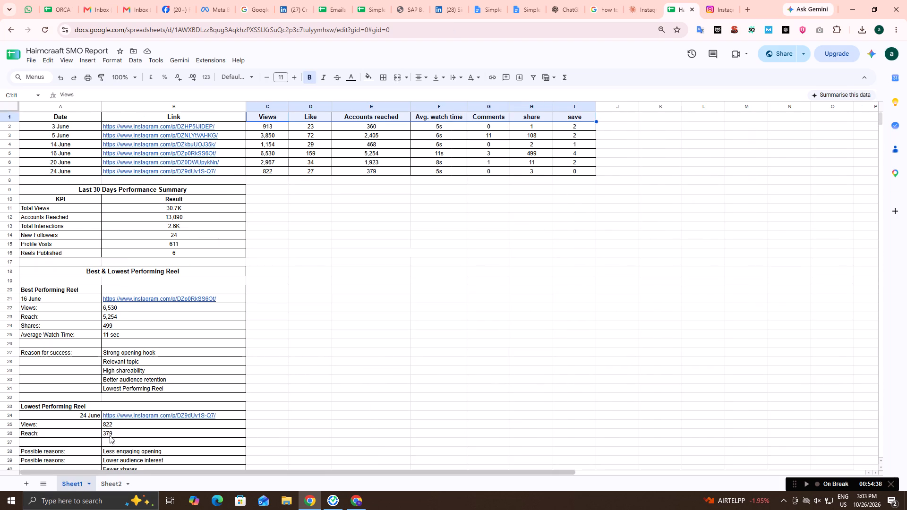
Delete Sheet1, the old June report and performance summary, from the spreadsheet.
{"action": "scroll", "coordinate": [128, 385], "scroll_direction": "down", "scroll_amount": 2}
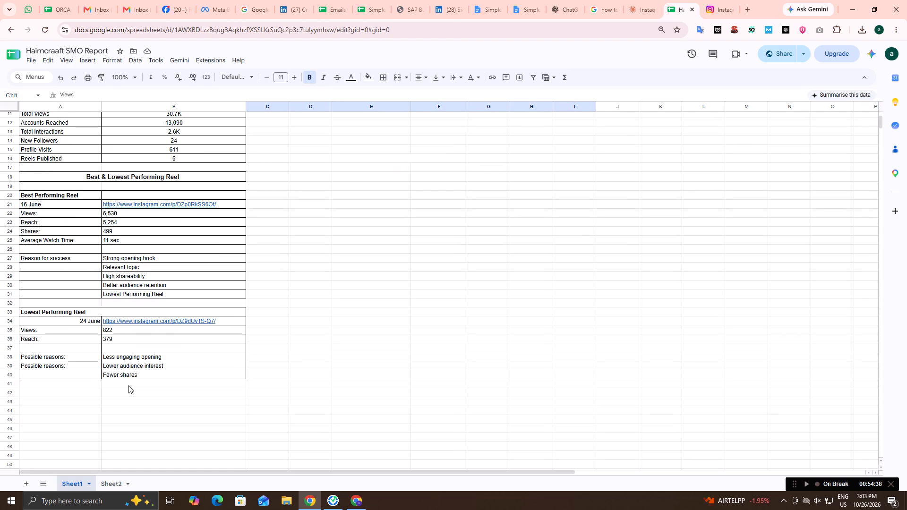
{"action": "scroll", "coordinate": [128, 385], "scroll_direction": "up", "scroll_amount": 2}
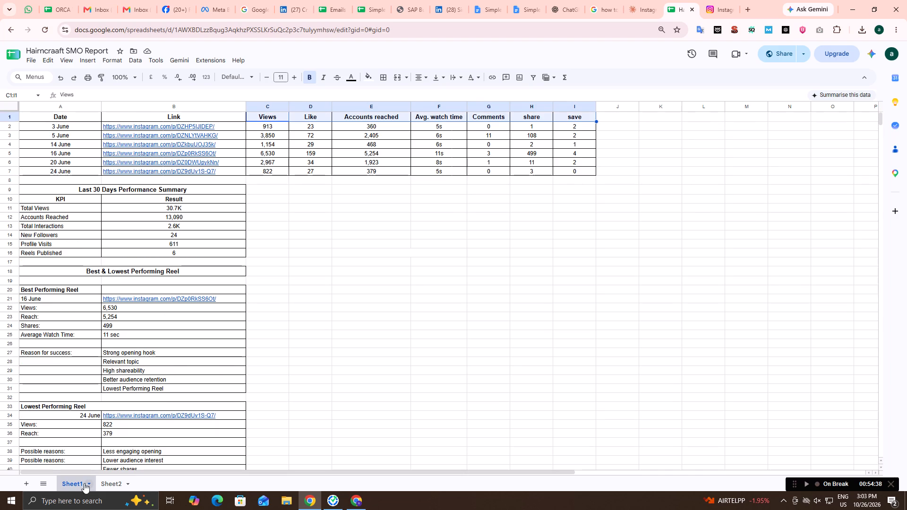
{"action": "right_click", "coordinate": [86, 483]}
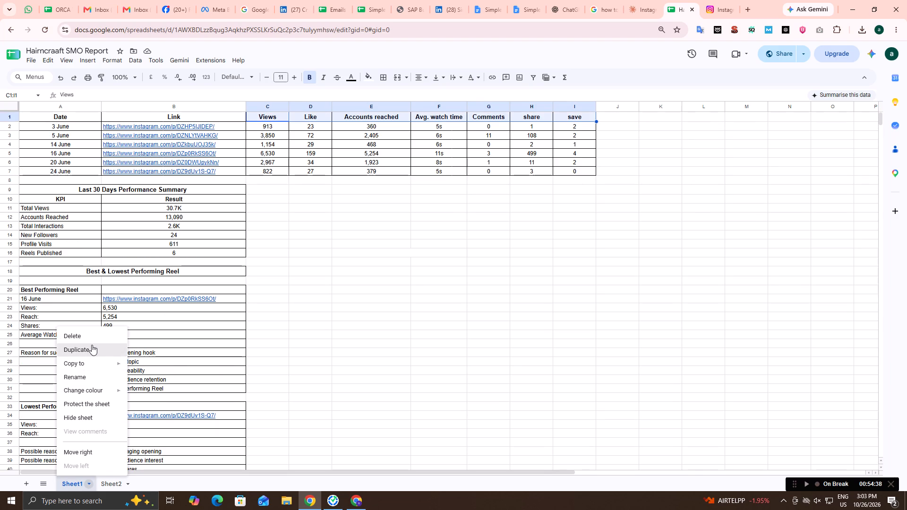
{"action": "left_click", "coordinate": [92, 342]}
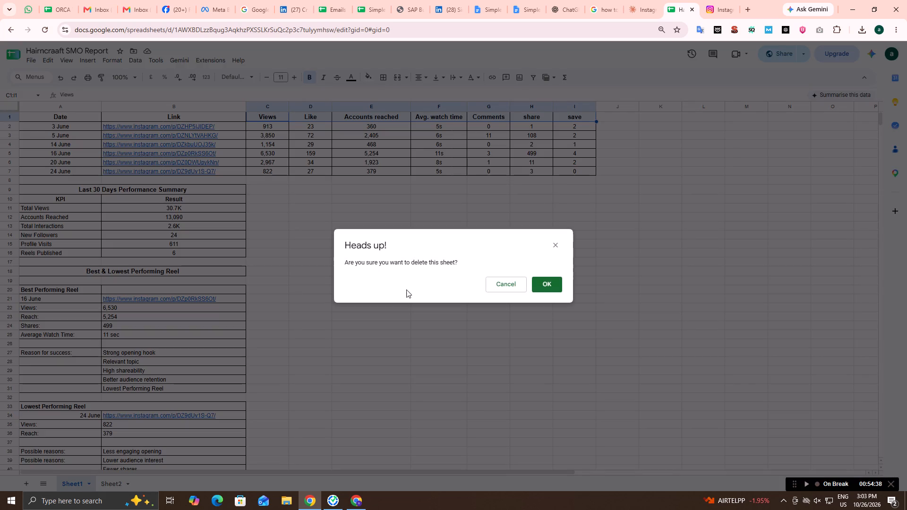
Confirm the deletion of Sheet1 so that only Sheet2 remains in the spreadsheet.
{"action": "left_click", "coordinate": [561, 286]}
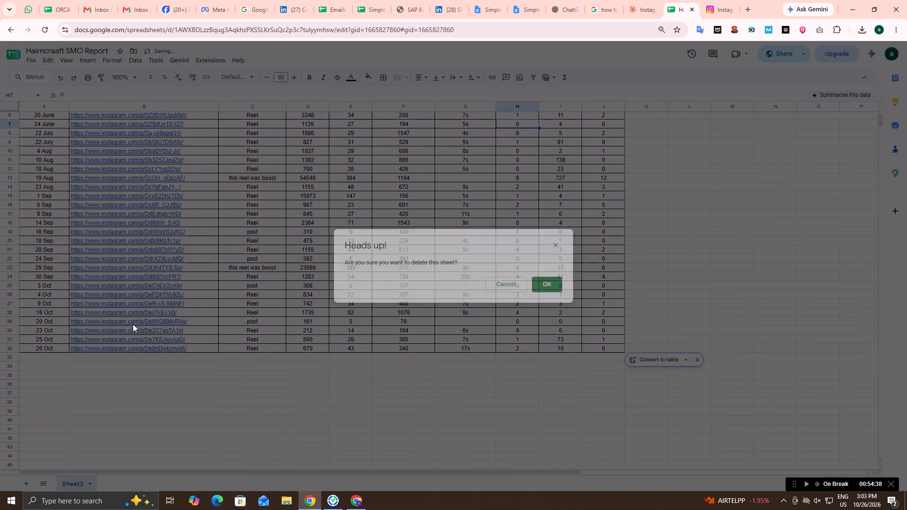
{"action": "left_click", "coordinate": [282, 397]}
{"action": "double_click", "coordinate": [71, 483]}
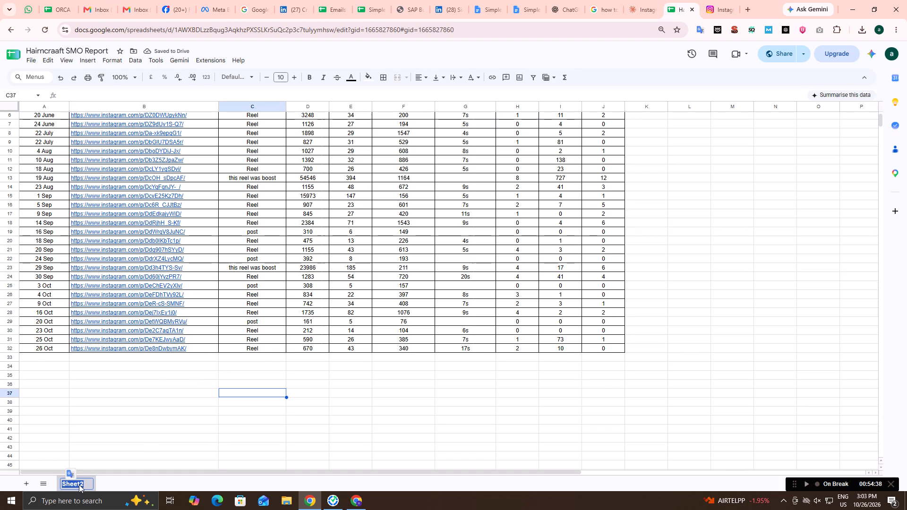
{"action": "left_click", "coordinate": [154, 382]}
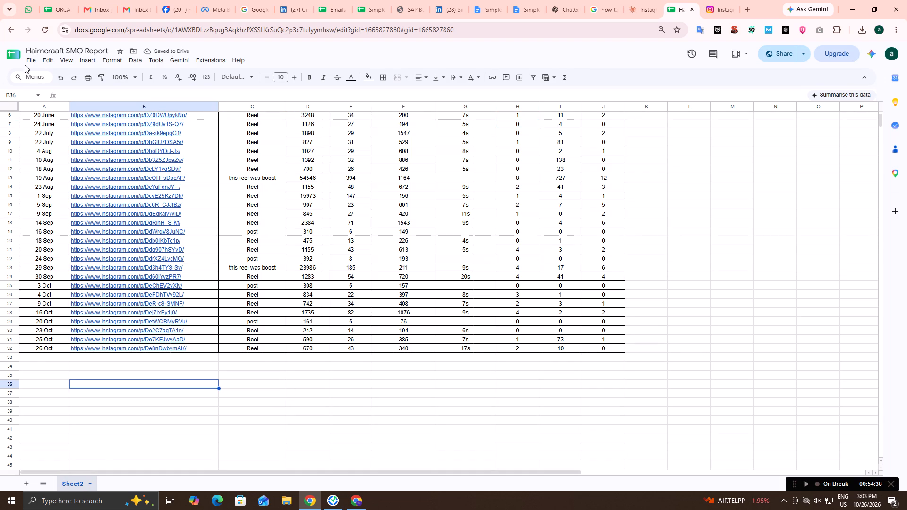
Download the Hairncraaft SMO Report spreadsheet as a Microsoft Excel (.xlsx) file.
{"action": "left_click", "coordinate": [27, 60]}
{"action": "left_click", "coordinate": [77, 159]}
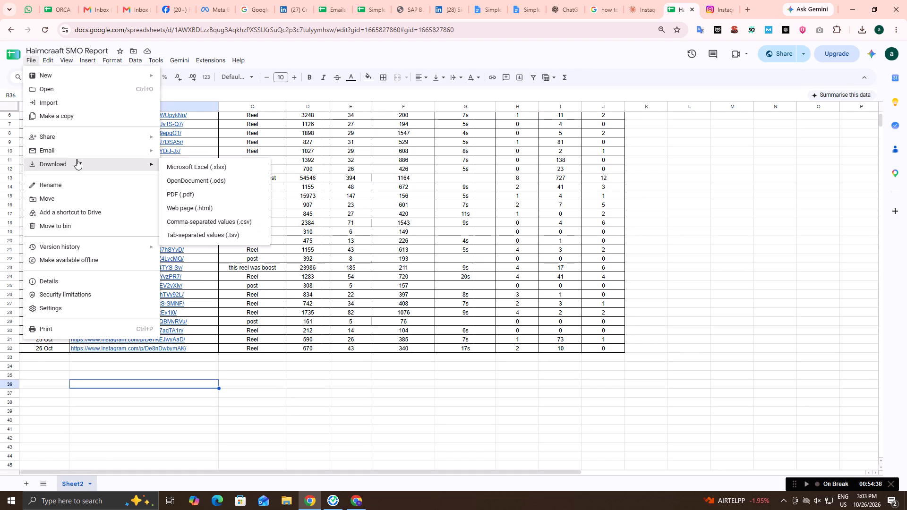
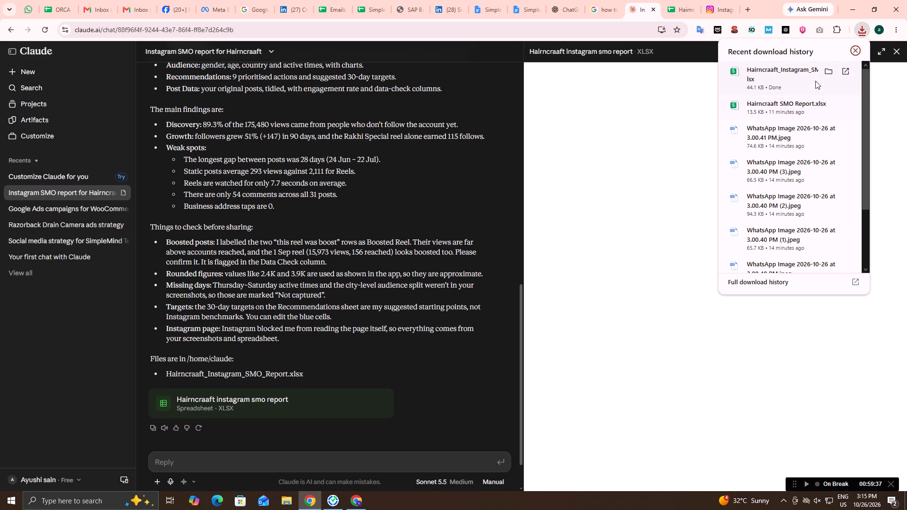
Open the downloaded Hairncraaft Instagram SMO report in WPS Office and review the Summary sheet's key numbers, headline findings, charts and notes.
{"action": "left_click", "coordinate": [798, 66]}
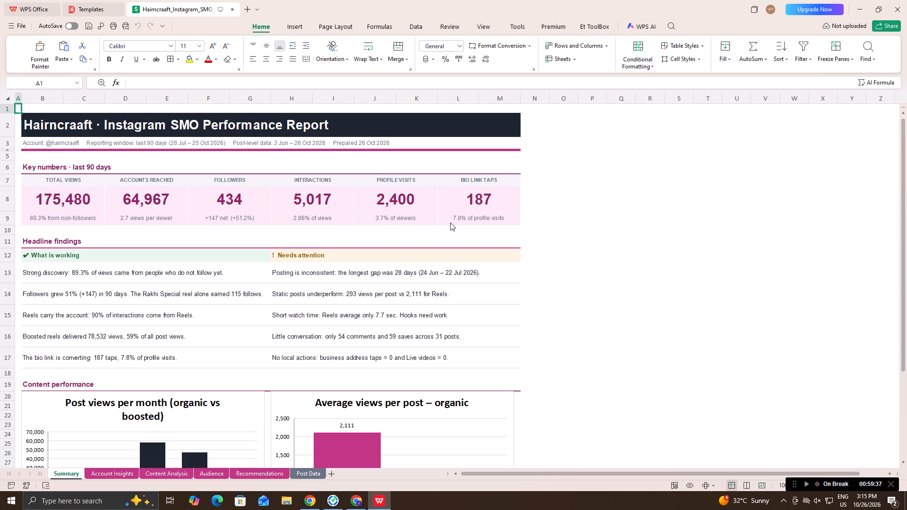
{"action": "scroll", "coordinate": [452, 233], "scroll_direction": "down", "scroll_amount": 1}
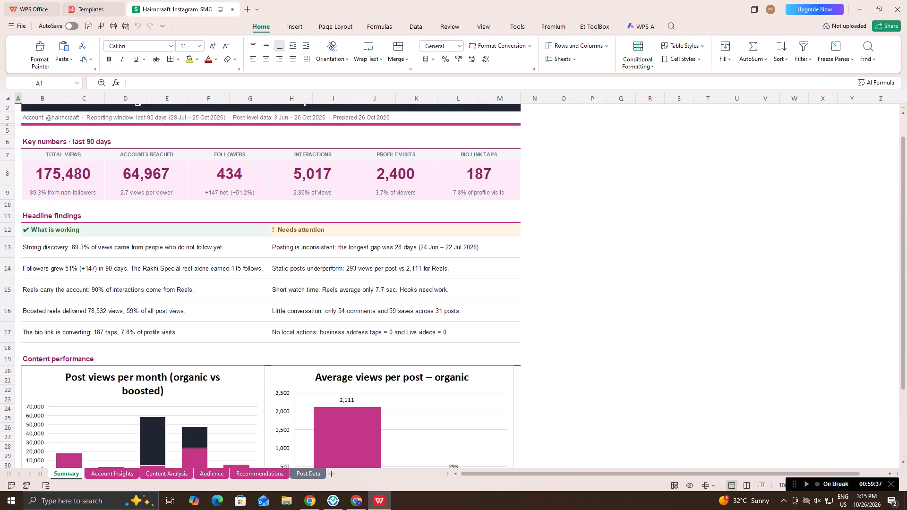
{"action": "scroll", "coordinate": [452, 233], "scroll_direction": "down", "scroll_amount": 2}
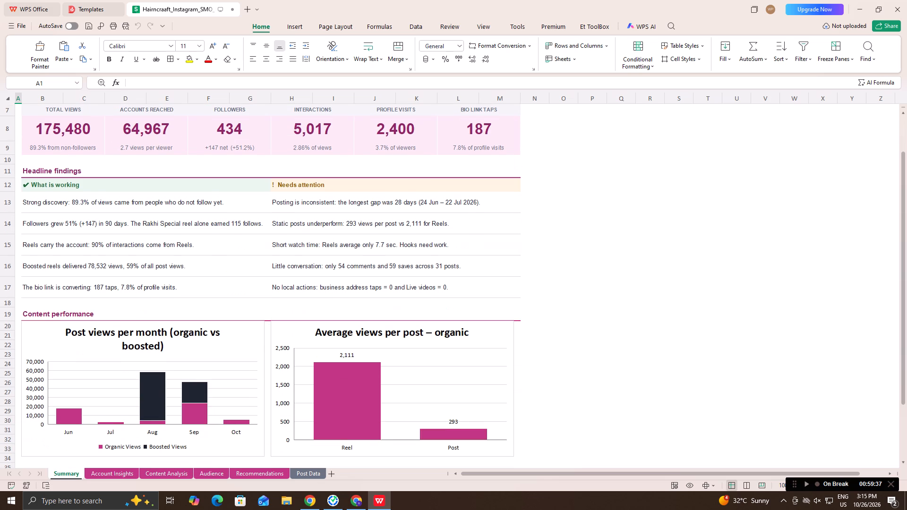
{"action": "scroll", "coordinate": [452, 233], "scroll_direction": "down", "scroll_amount": 2}
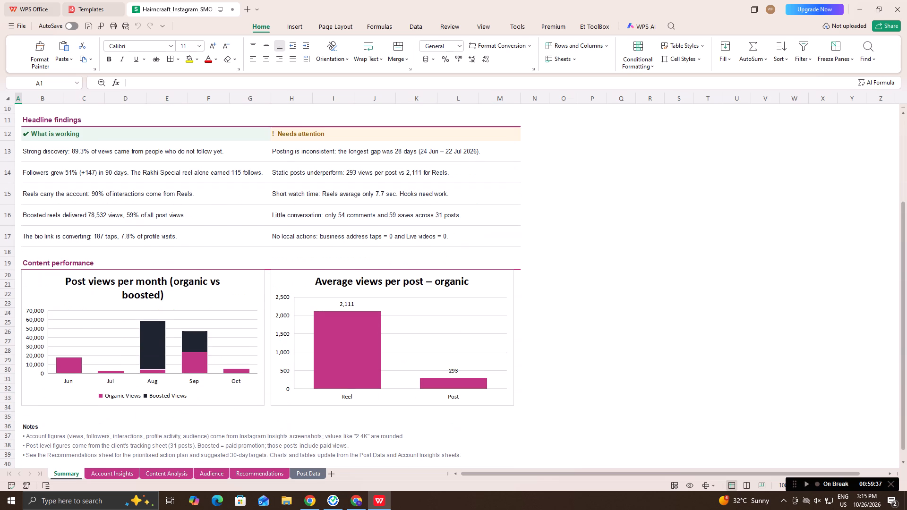
{"action": "scroll", "coordinate": [452, 233], "scroll_direction": "down", "scroll_amount": 1}
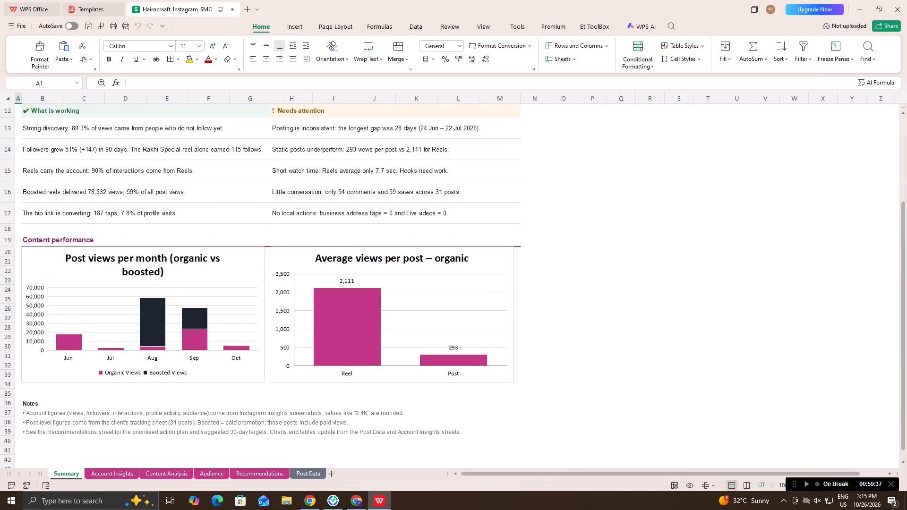
{"action": "scroll", "coordinate": [452, 233], "scroll_direction": "down", "scroll_amount": 4}
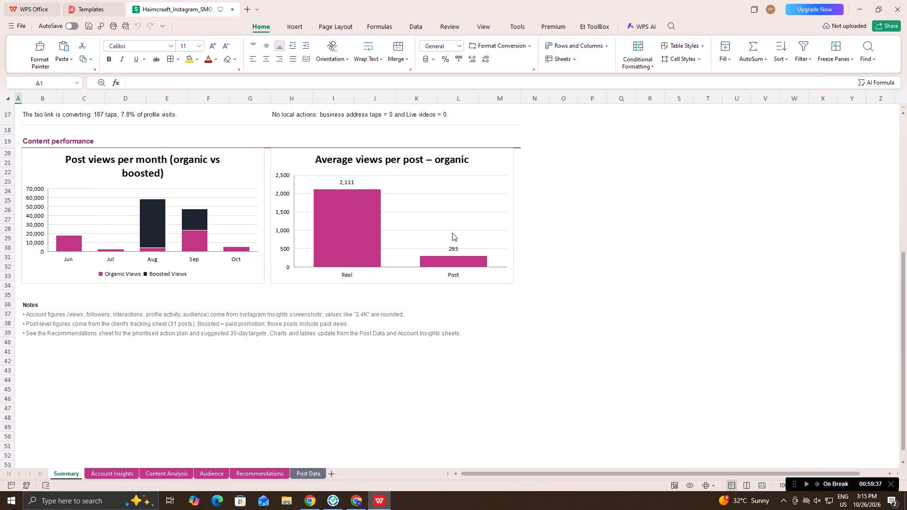
{"action": "scroll", "coordinate": [452, 233], "scroll_direction": "up", "scroll_amount": 5}
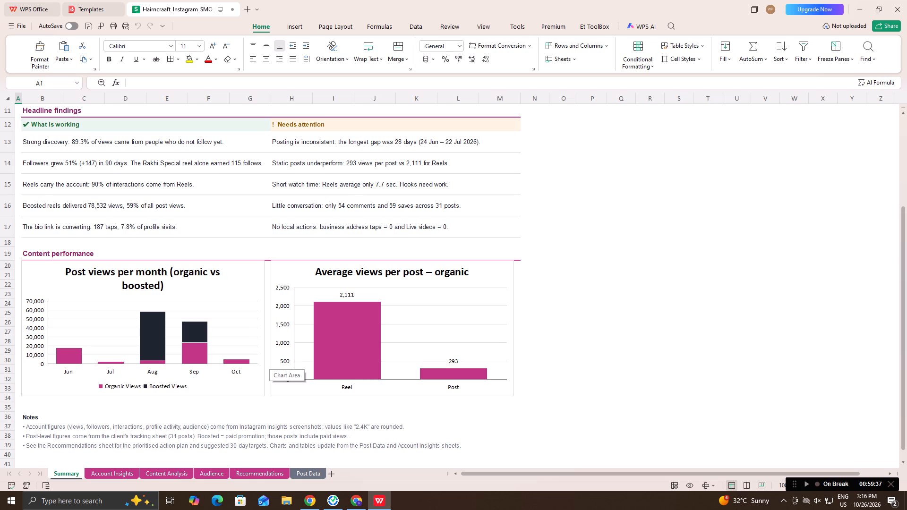
Examine the Account Insights sheet's reach and views, followers and engagement sections.
{"action": "left_click", "coordinate": [127, 472]}
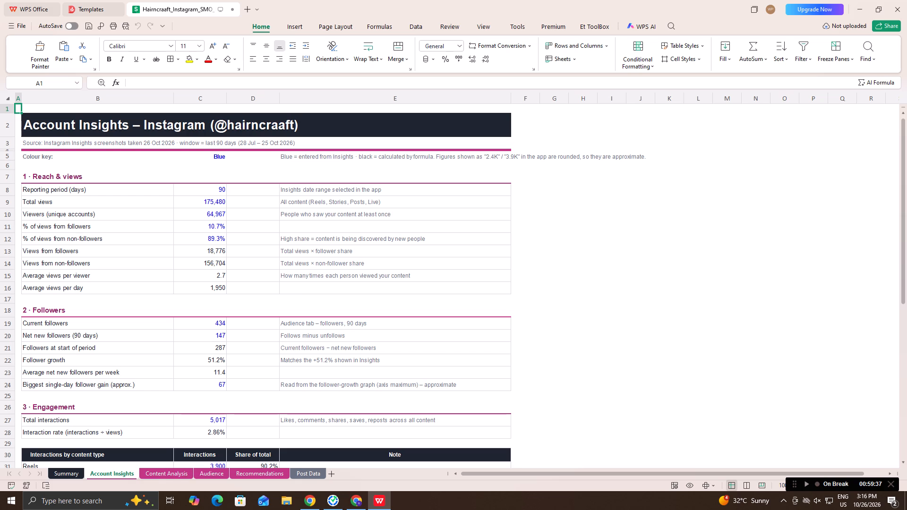
{"action": "scroll", "coordinate": [149, 390], "scroll_direction": "down", "scroll_amount": 1}
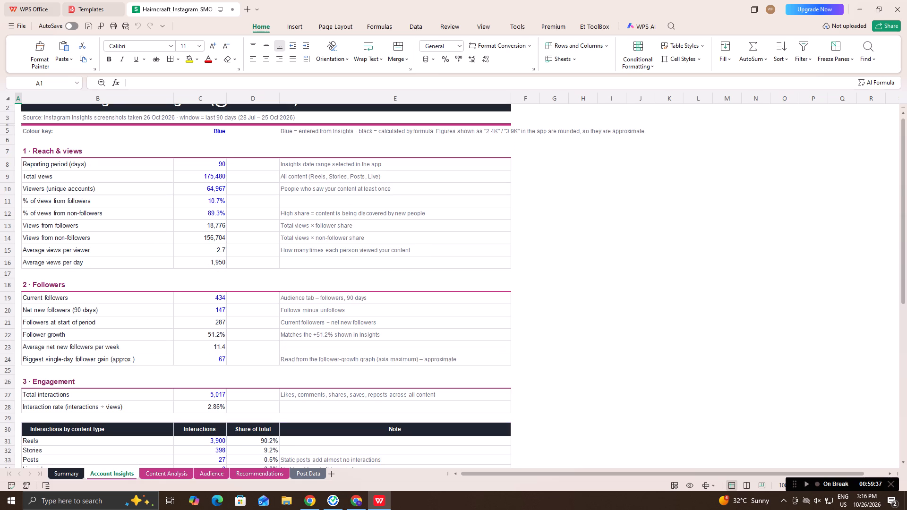
Read through the Account Insights sheet of the Hairncraaft report, from reach and followers down to top content by follows.
{"action": "scroll", "coordinate": [149, 390], "scroll_direction": "down", "scroll_amount": 2}
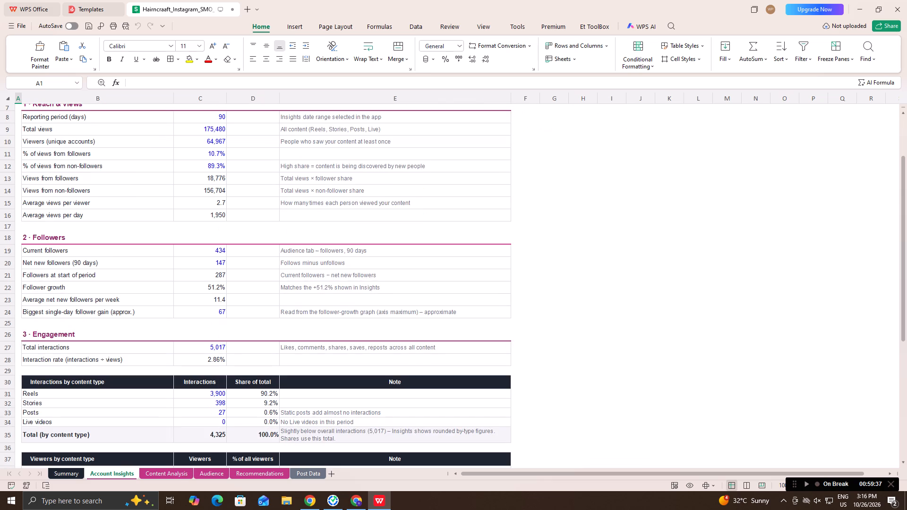
{"action": "scroll", "coordinate": [149, 390], "scroll_direction": "down", "scroll_amount": 3}
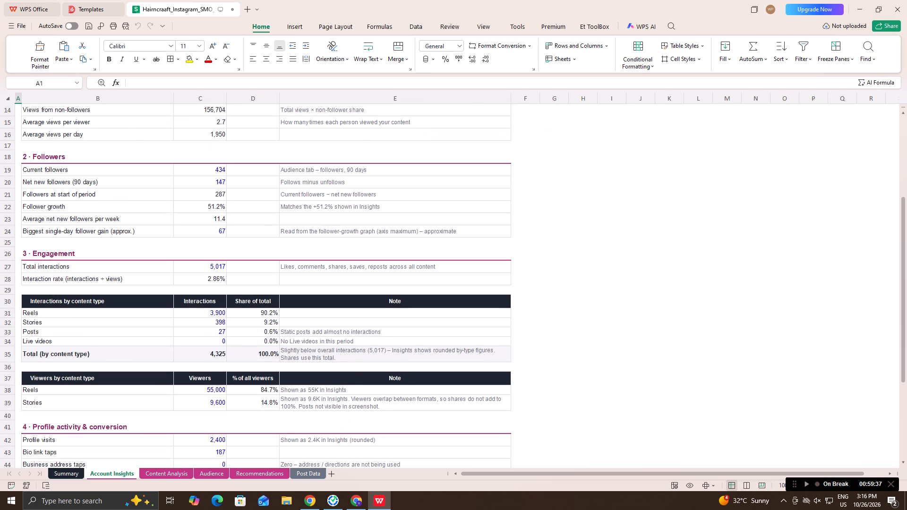
{"action": "scroll", "coordinate": [149, 390], "scroll_direction": "down", "scroll_amount": 1}
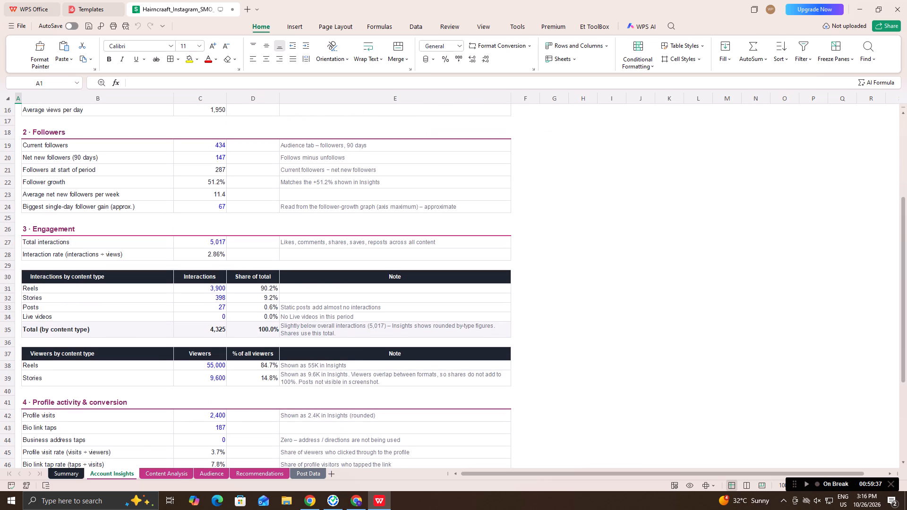
{"action": "scroll", "coordinate": [149, 390], "scroll_direction": "down", "scroll_amount": 2}
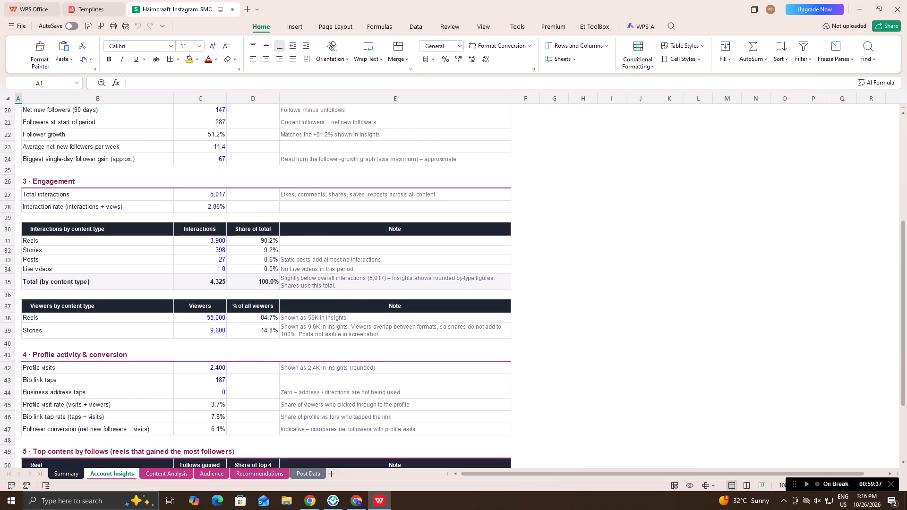
{"action": "scroll", "coordinate": [149, 390], "scroll_direction": "down", "scroll_amount": 3}
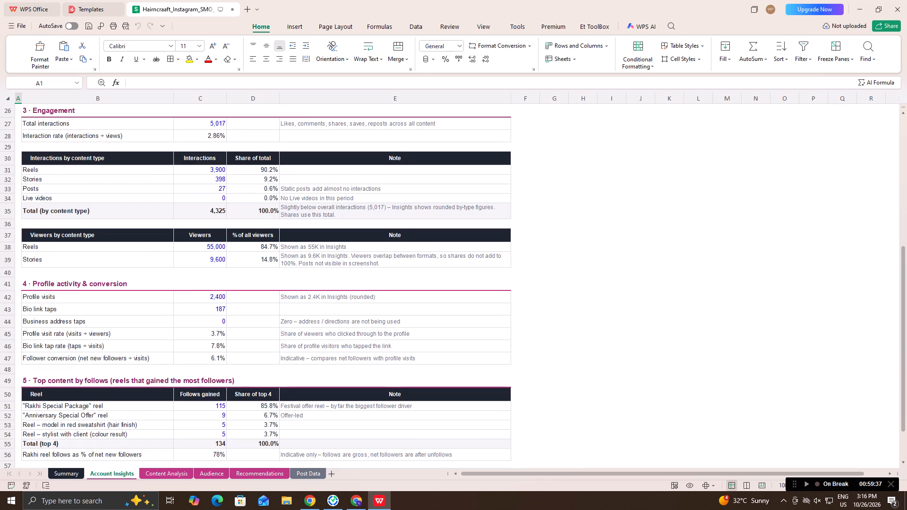
{"action": "scroll", "coordinate": [149, 390], "scroll_direction": "down", "scroll_amount": 1}
{"action": "scroll", "coordinate": [149, 390], "scroll_direction": "up", "scroll_amount": 1}
{"action": "scroll", "coordinate": [149, 390], "scroll_direction": "down", "scroll_amount": 1}
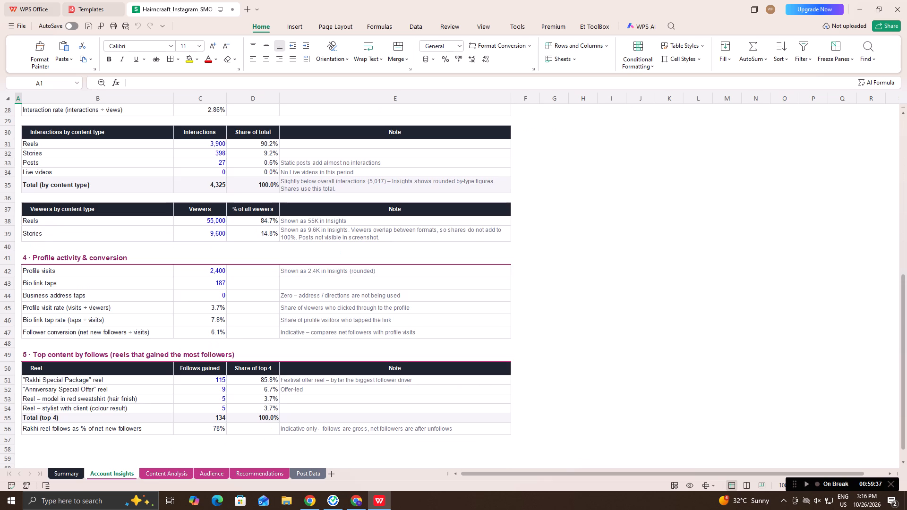
{"action": "scroll", "coordinate": [149, 390], "scroll_direction": "down", "scroll_amount": 4}
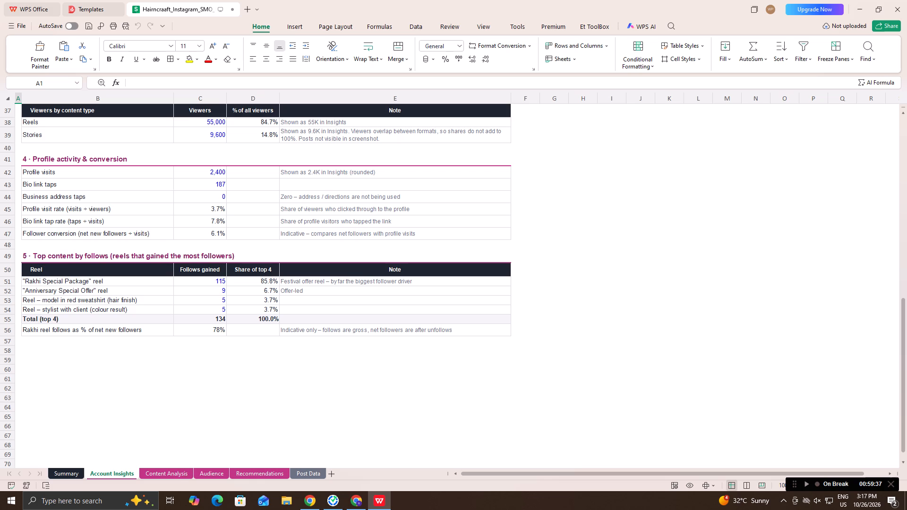
Read through the Content Analysis sheet, from performance by content type and monthly trend down to top posts and posting consistency.
{"action": "left_click", "coordinate": [153, 476]}
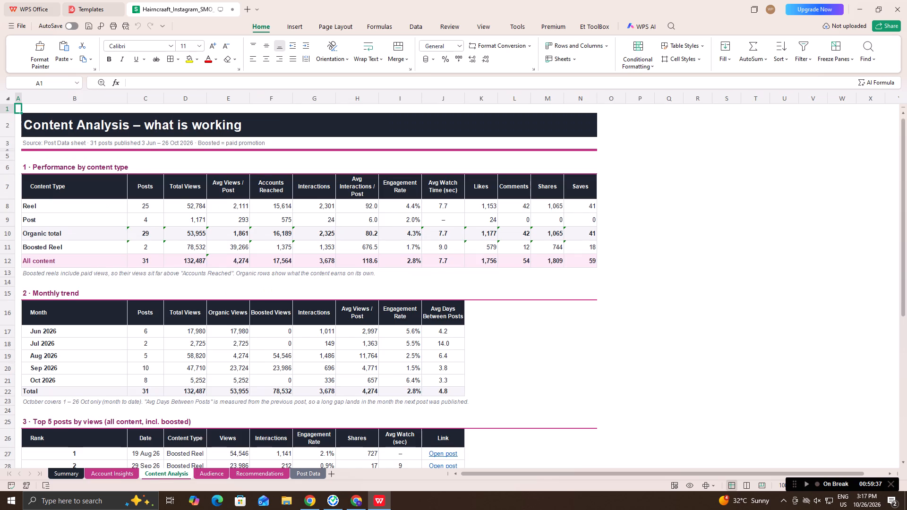
{"action": "scroll", "coordinate": [172, 434], "scroll_direction": "down", "scroll_amount": 1}
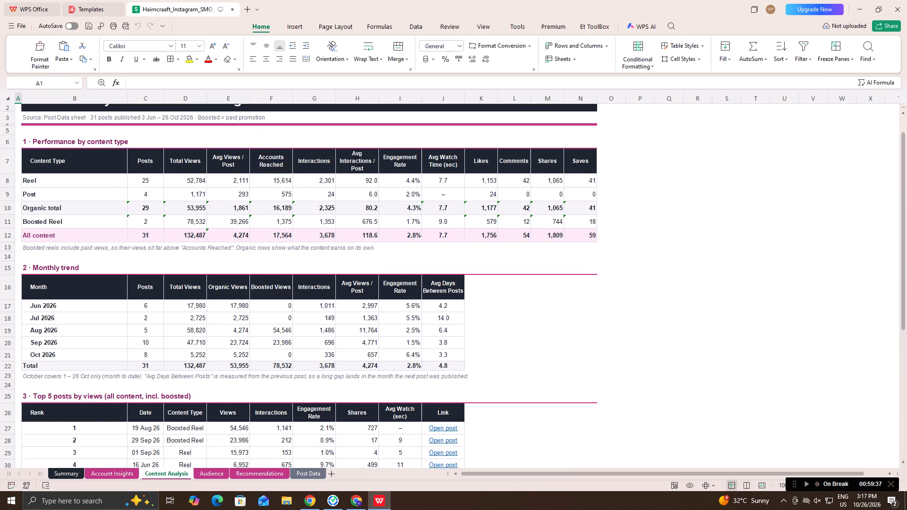
{"action": "scroll", "coordinate": [172, 434], "scroll_direction": "down", "scroll_amount": 5}
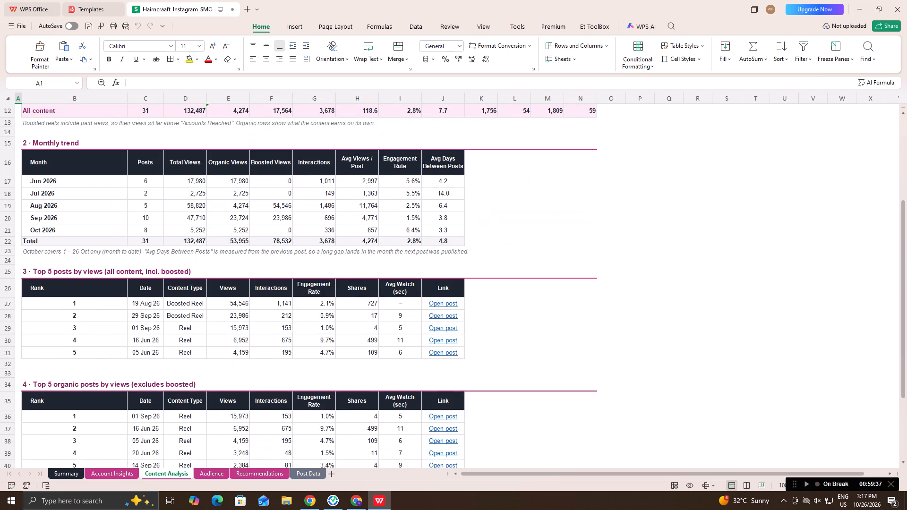
{"action": "scroll", "coordinate": [172, 434], "scroll_direction": "down", "scroll_amount": 2}
{"action": "scroll", "coordinate": [172, 434], "scroll_direction": "up", "scroll_amount": 1}
{"action": "scroll", "coordinate": [172, 434], "scroll_direction": "down", "scroll_amount": 1}
{"action": "scroll", "coordinate": [172, 434], "scroll_direction": "up", "scroll_amount": 3}
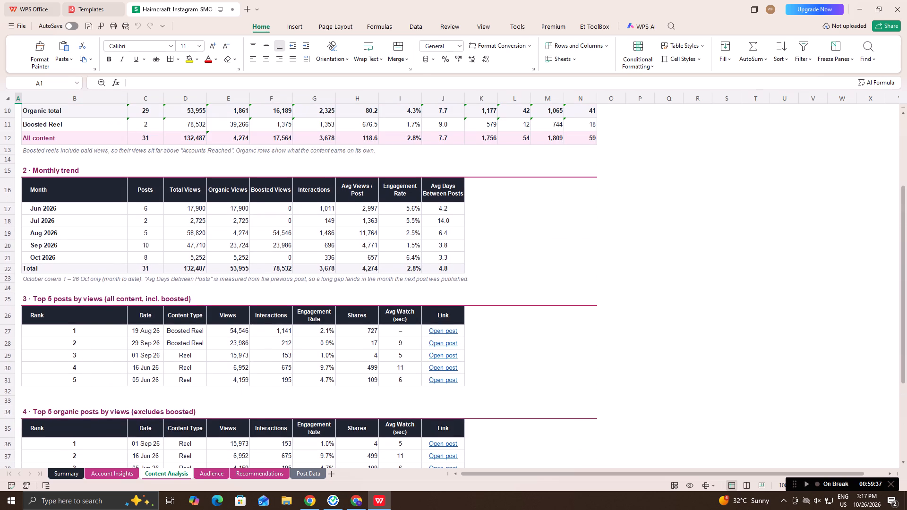
{"action": "scroll", "coordinate": [172, 434], "scroll_direction": "down", "scroll_amount": 3}
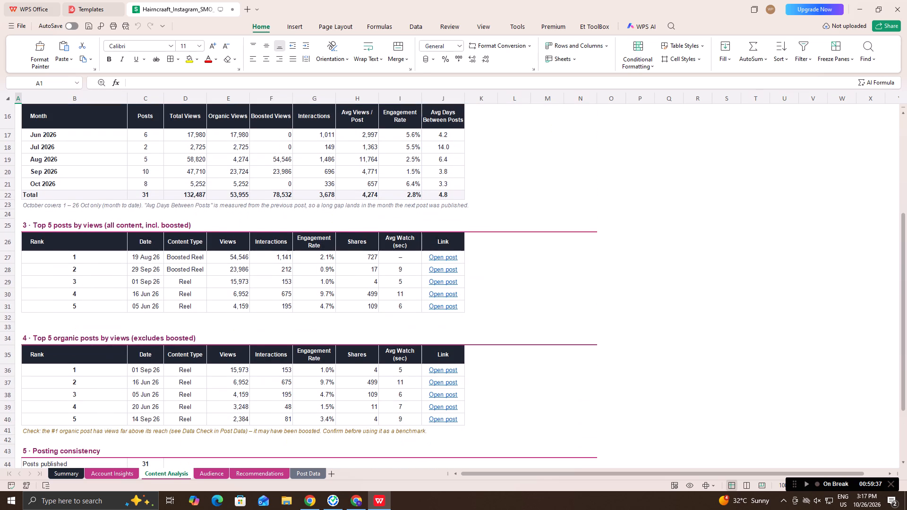
{"action": "scroll", "coordinate": [172, 434], "scroll_direction": "down", "scroll_amount": 1}
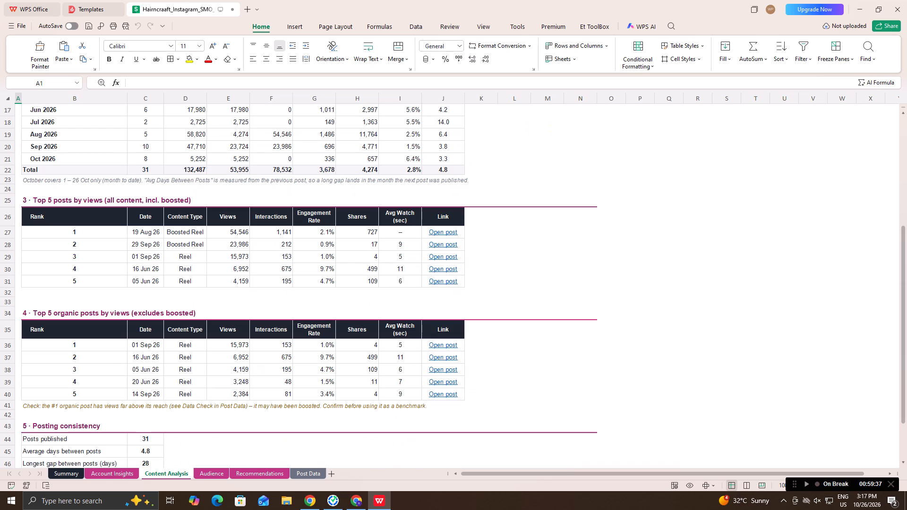
{"action": "scroll", "coordinate": [172, 434], "scroll_direction": "down", "scroll_amount": 1}
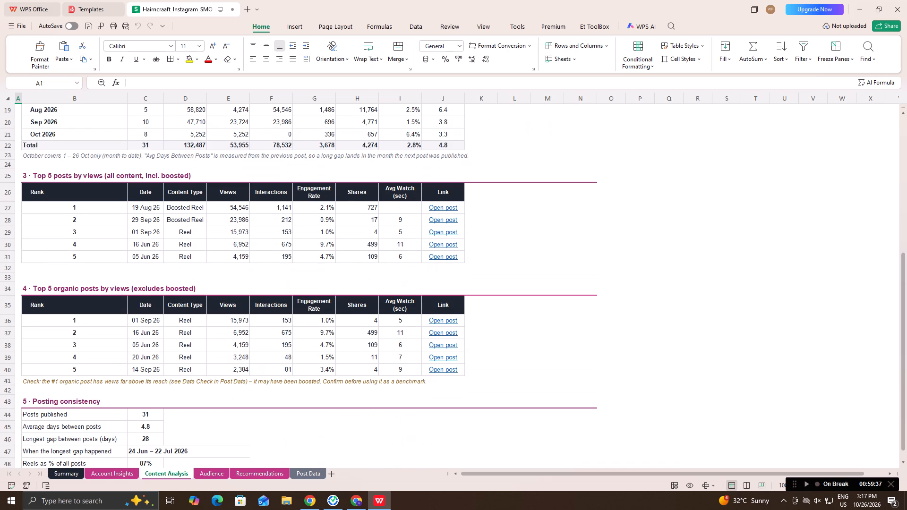
{"action": "scroll", "coordinate": [172, 434], "scroll_direction": "down", "scroll_amount": 3}
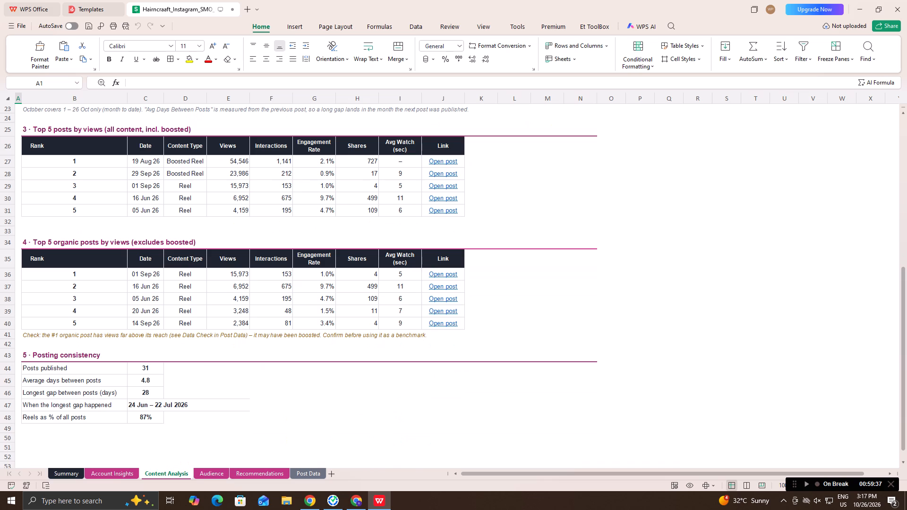
{"action": "scroll", "coordinate": [172, 434], "scroll_direction": "up", "scroll_amount": 2}
{"action": "scroll", "coordinate": [172, 434], "scroll_direction": "down", "scroll_amount": 4}
Review the Audience sheet, covering gender, age range, top countries, follower active times and what they mean for content.
{"action": "left_click", "coordinate": [205, 478]}
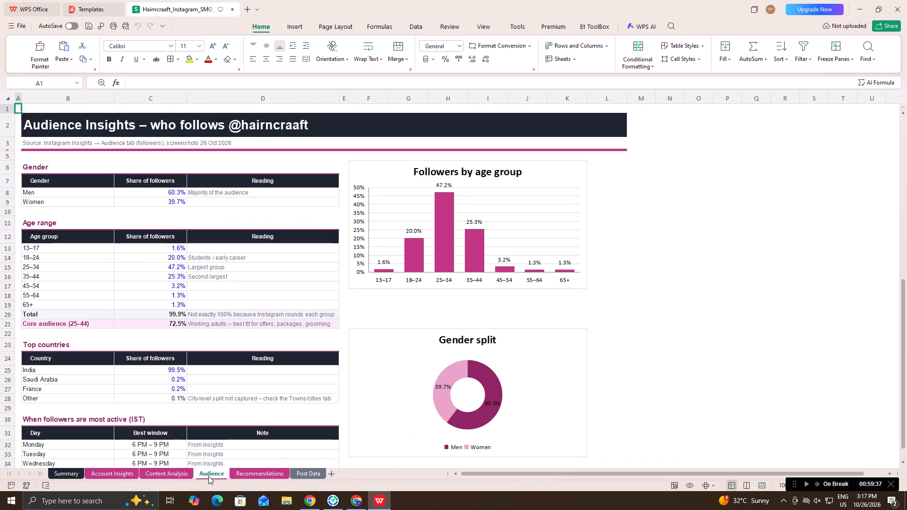
{"action": "scroll", "coordinate": [208, 476], "scroll_direction": "down", "scroll_amount": 2}
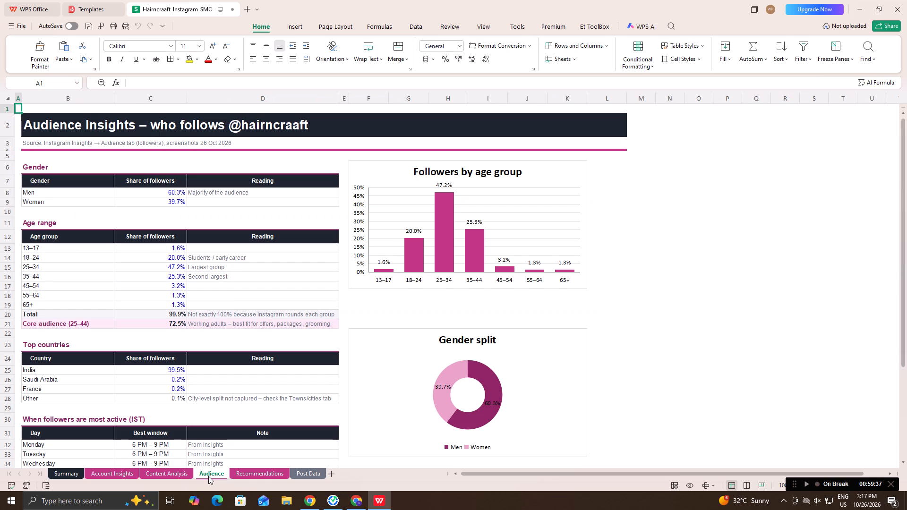
{"action": "scroll", "coordinate": [208, 476], "scroll_direction": "down", "scroll_amount": 2}
{"action": "scroll", "coordinate": [341, 367], "scroll_direction": "down", "scroll_amount": 4}
{"action": "scroll", "coordinate": [335, 387], "scroll_direction": "up", "scroll_amount": 1}
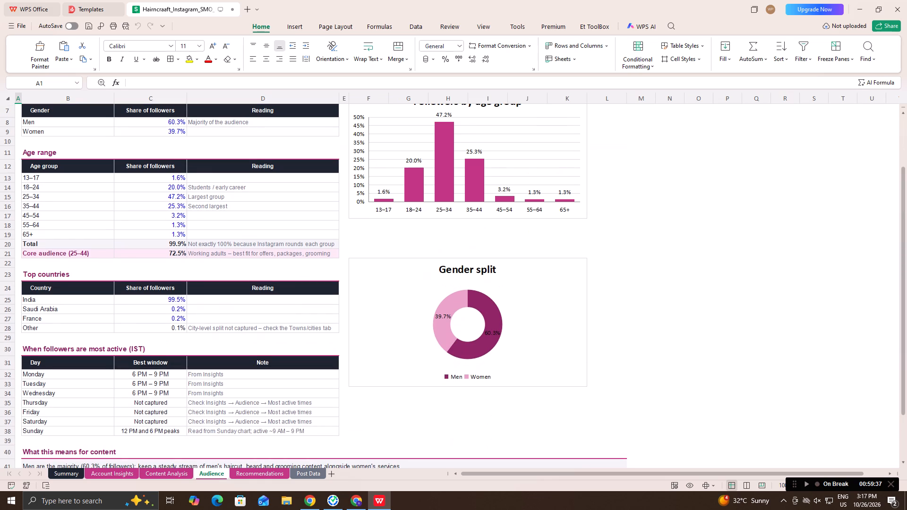
{"action": "scroll", "coordinate": [335, 387], "scroll_direction": "down", "scroll_amount": 4}
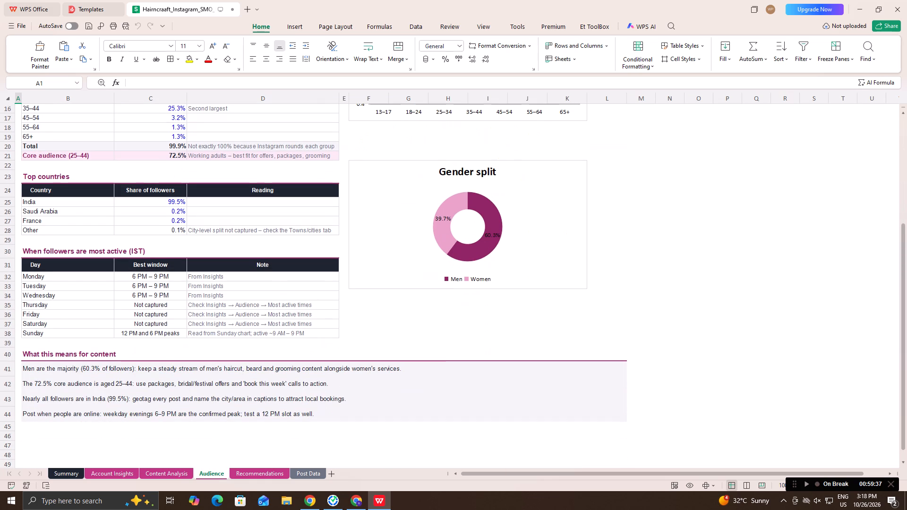
{"action": "scroll", "coordinate": [335, 387], "scroll_direction": "up", "scroll_amount": 1}
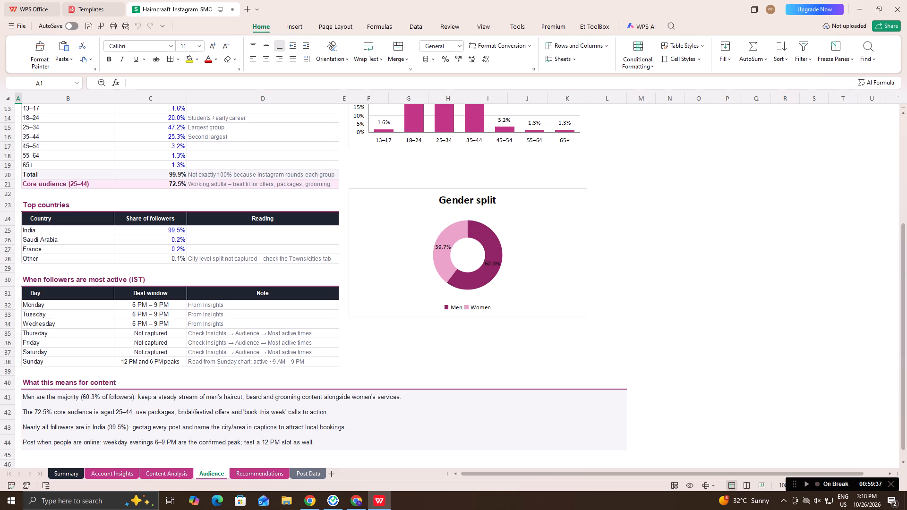
{"action": "scroll", "coordinate": [335, 387], "scroll_direction": "up", "scroll_amount": 2}
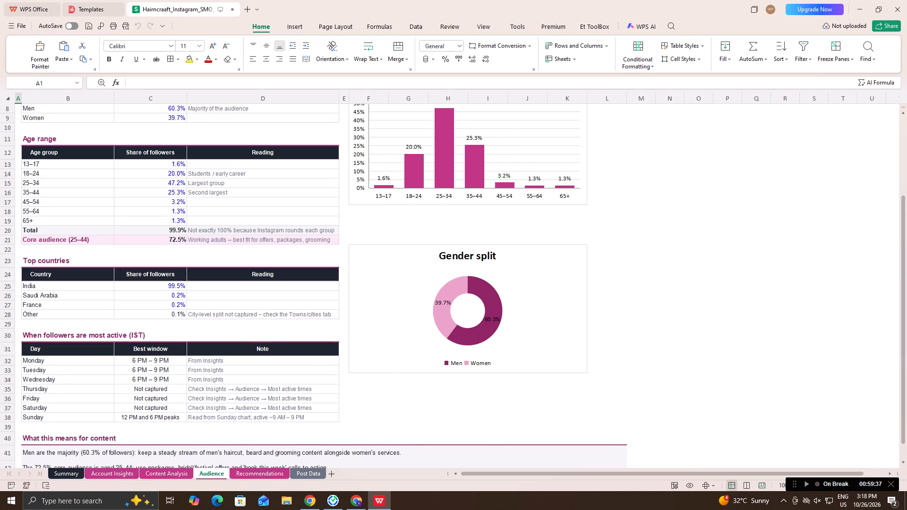
{"action": "scroll", "coordinate": [335, 387], "scroll_direction": "up", "scroll_amount": 1}
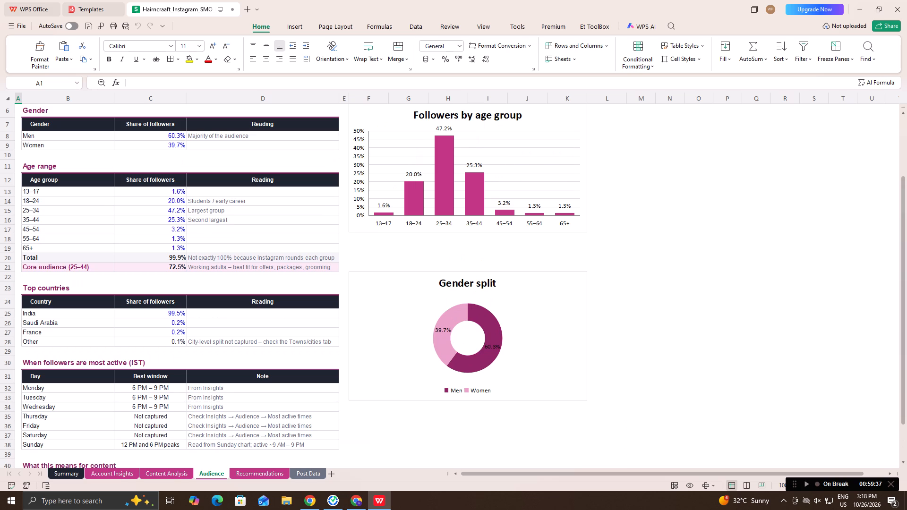
Review the Audience sheet from its top, covering the gender, age and country tables and the follower charts.
{"action": "scroll", "coordinate": [335, 387], "scroll_direction": "up", "scroll_amount": 3}
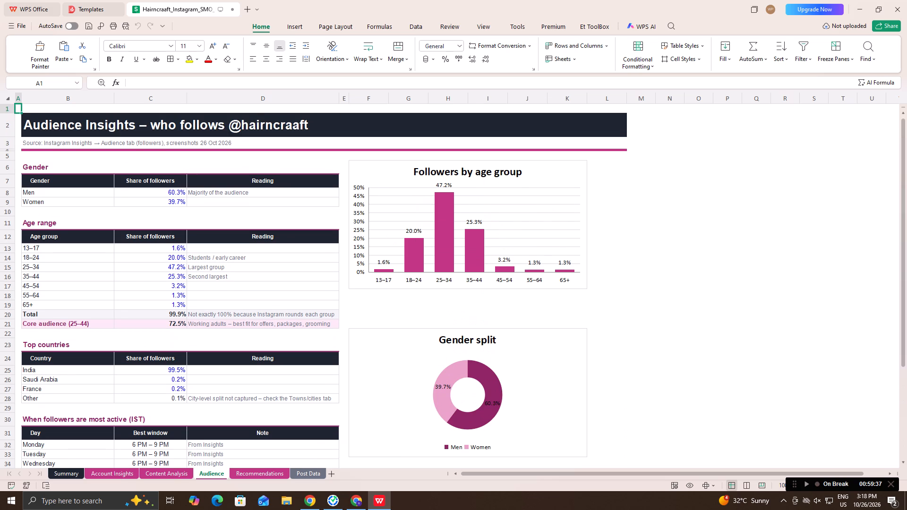
{"action": "left_click", "coordinate": [253, 474]}
{"action": "left_click", "coordinate": [223, 471]}
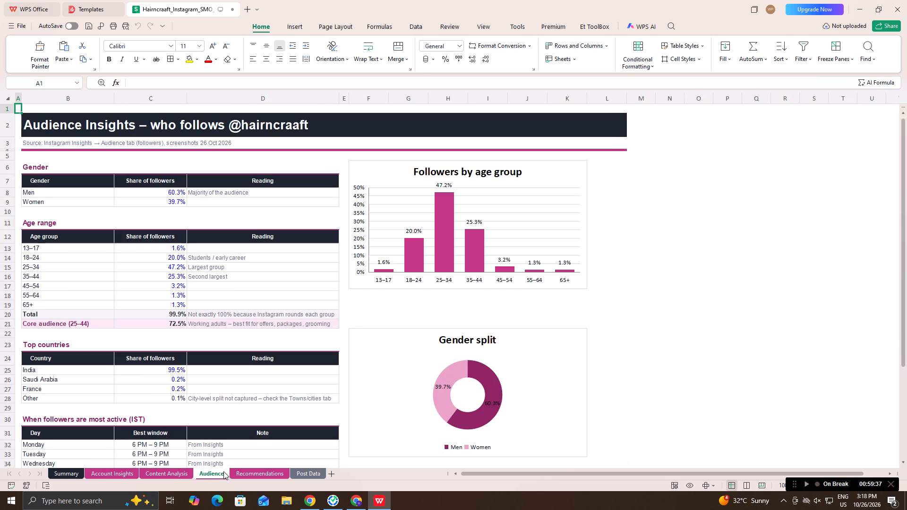
{"action": "left_click", "coordinate": [276, 473]}
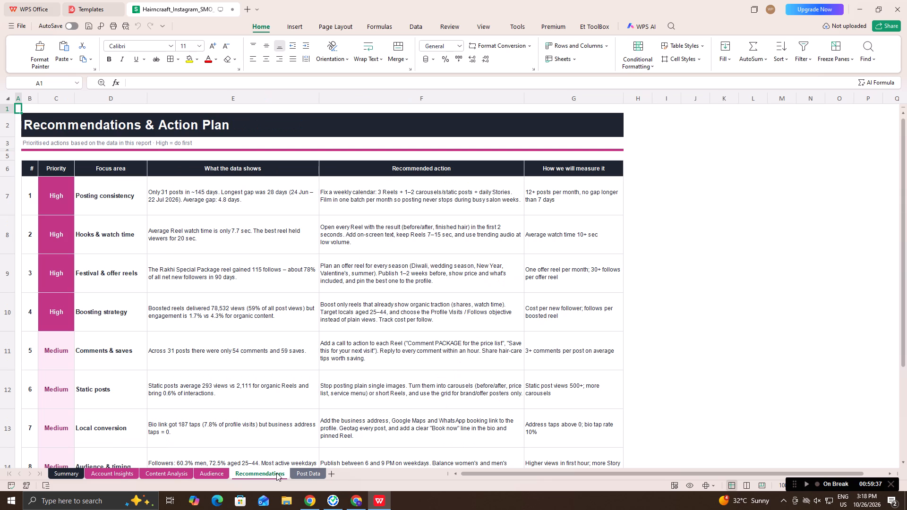
{"action": "scroll", "coordinate": [276, 473], "scroll_direction": "down", "scroll_amount": 6}
{"action": "scroll", "coordinate": [443, 399], "scroll_direction": "down", "scroll_amount": 3}
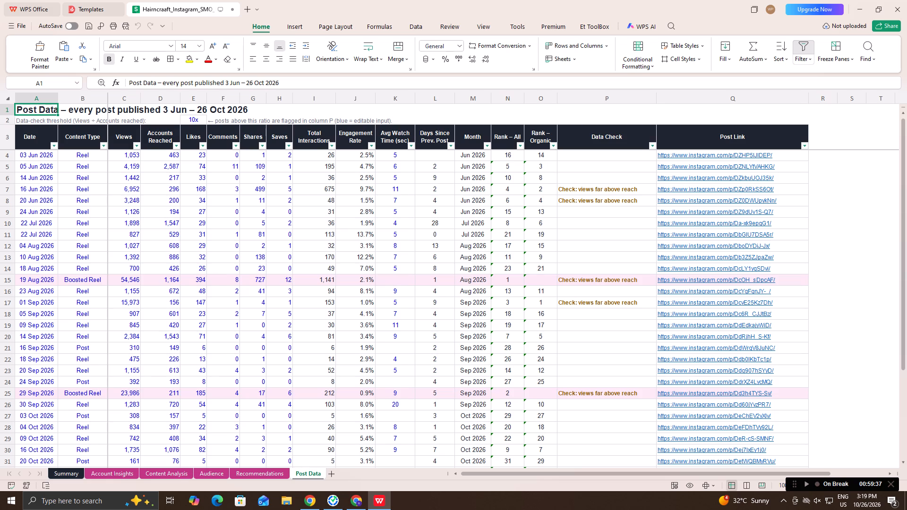
{"action": "scroll", "coordinate": [235, 404], "scroll_direction": "down", "scroll_amount": 2}
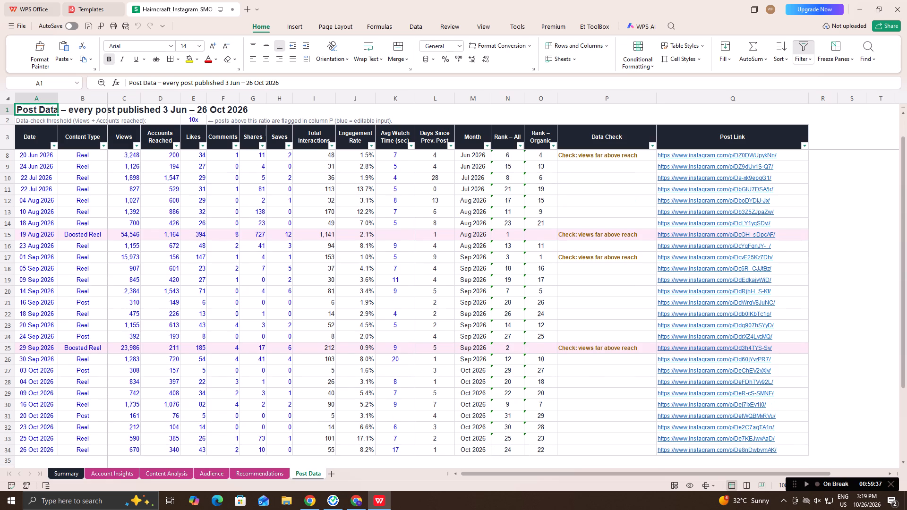